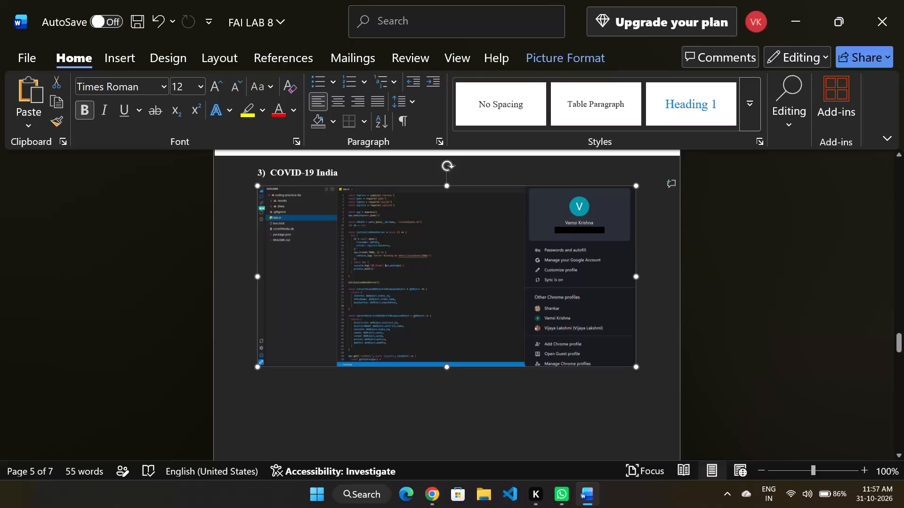
# Switch to Chrome, launch the IDE for the Covid-19 India question and open app.js from the coding-practice-6a folder.
pyautogui.click(437, 484)
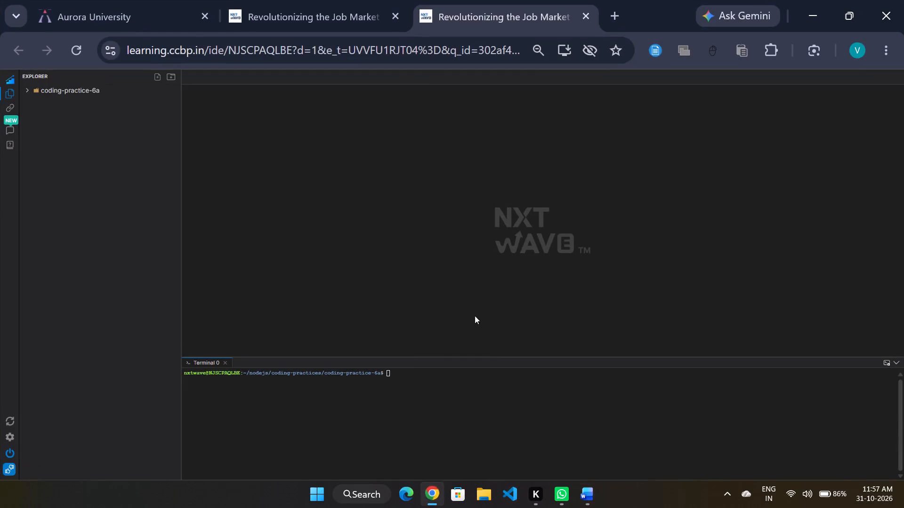
pyautogui.click(334, 0)
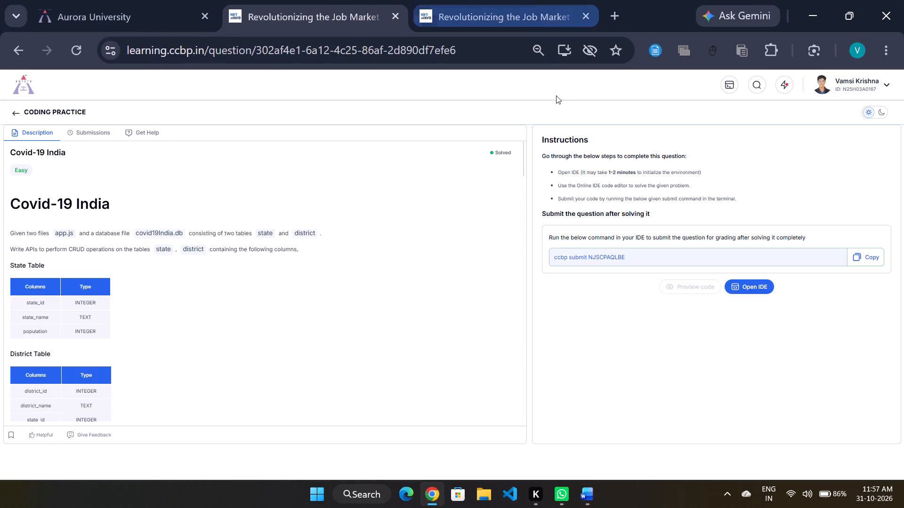
pyautogui.click(759, 283)
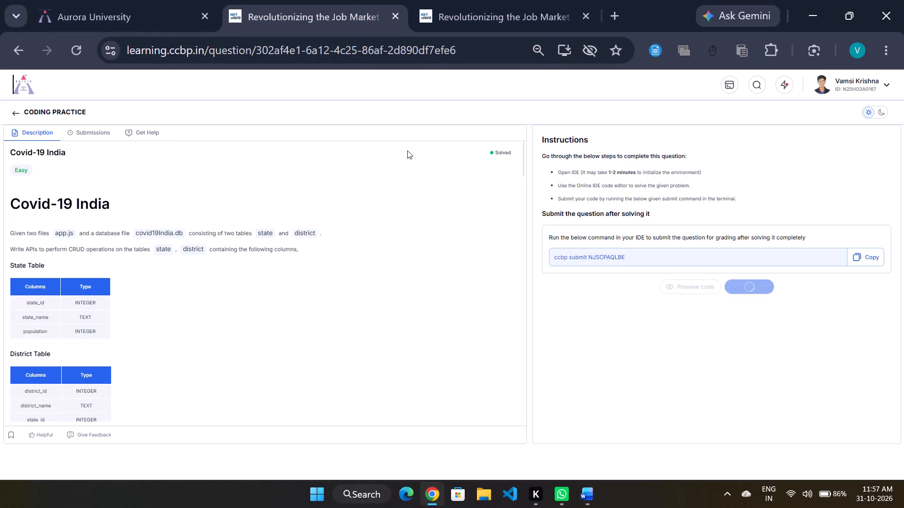
pyautogui.click(610, 19)
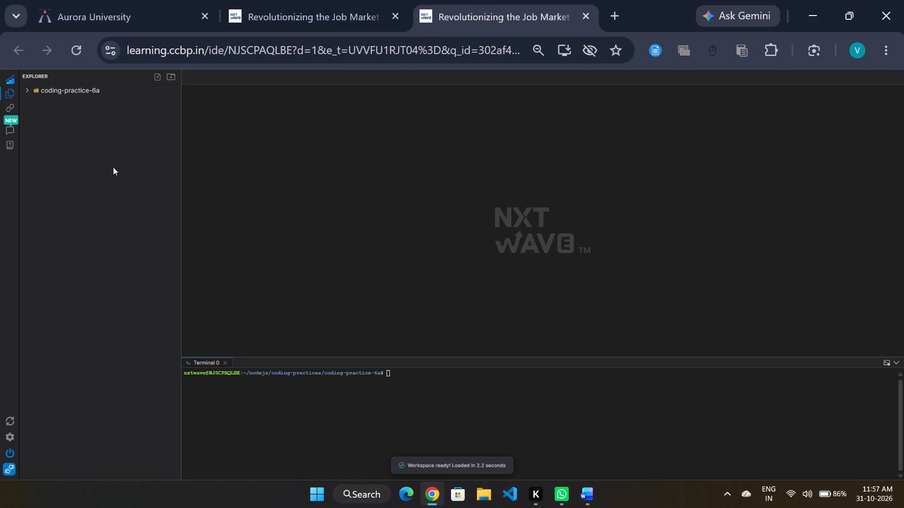
pyautogui.click(118, 77)
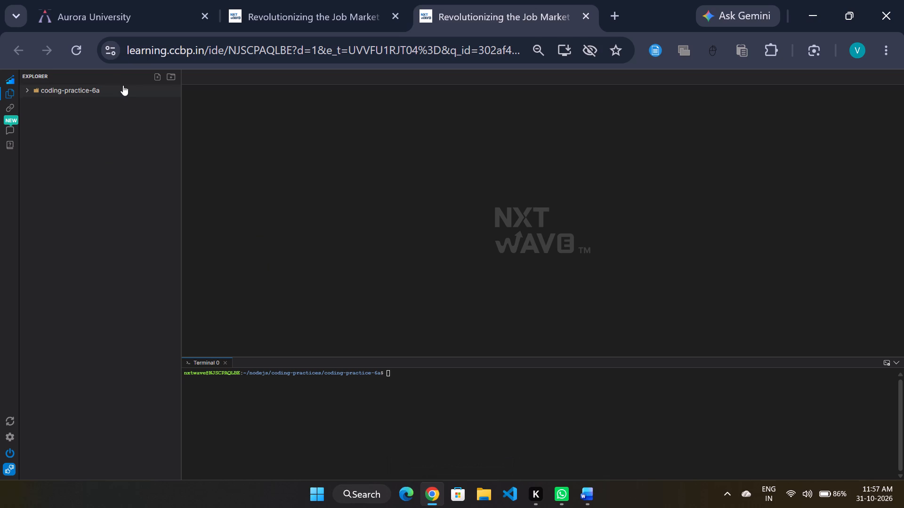
pyautogui.click(123, 85)
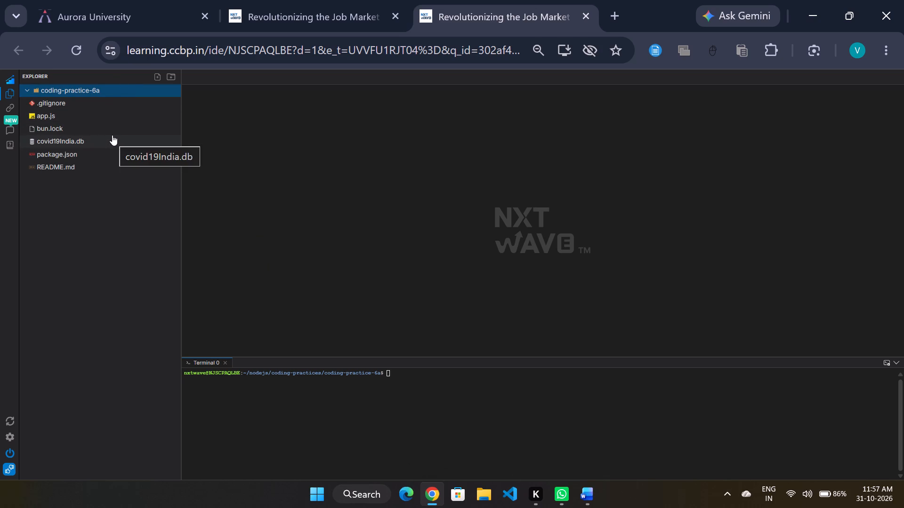
pyautogui.click(119, 114)
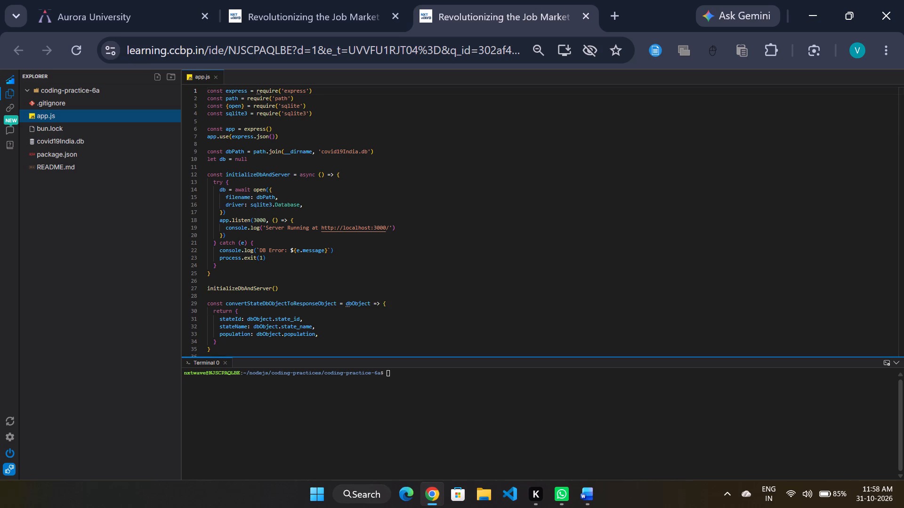
# Collapse the terminal so the app.js code fills the IDE, keeping the page zoom at 50%.
pyautogui.moveTo(485, 357); pyautogui.dragTo(490, 387)
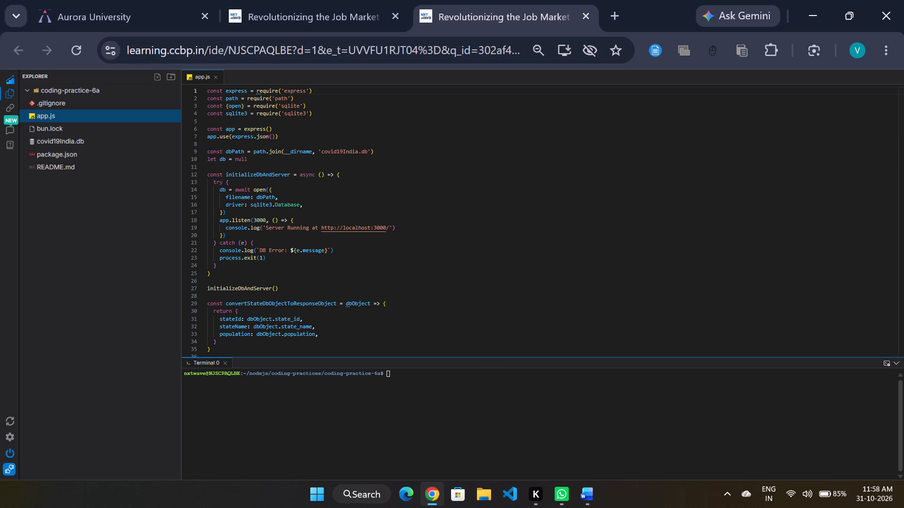
pyautogui.moveTo(490, 387); pyautogui.dragTo(497, 507)
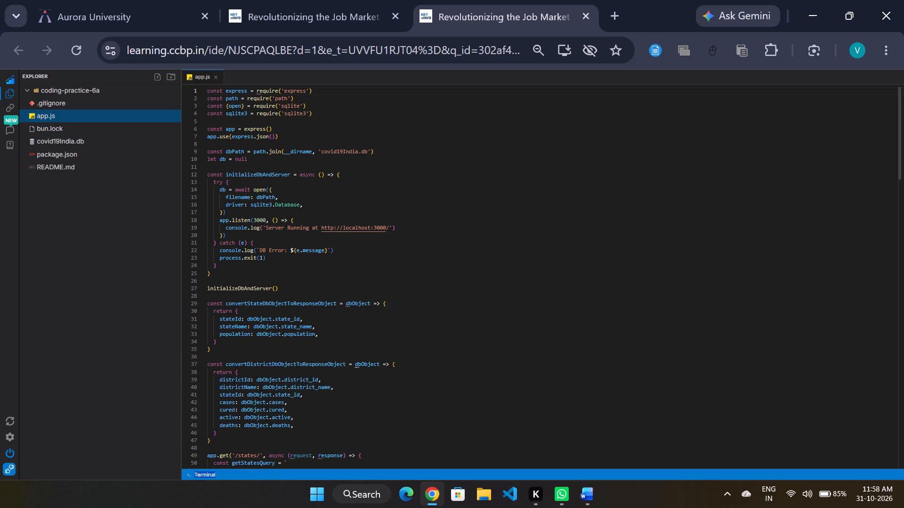
pyautogui.hotkey('ctrl', '-')
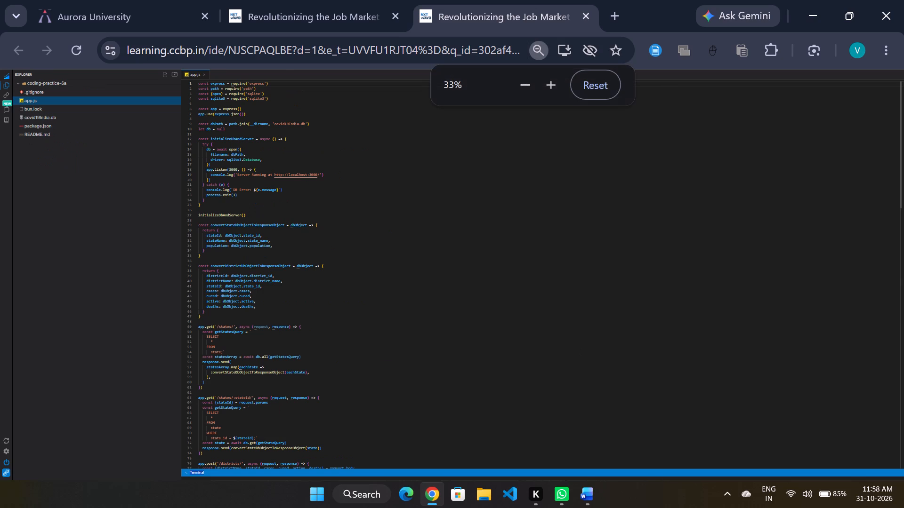
pyautogui.hotkey('ctrl', '+')
# Capture a screenshot of app.js from about line 51 to line 100 with the browser's profile card open alongside.
pyautogui.scroll(-1, 576, 342)
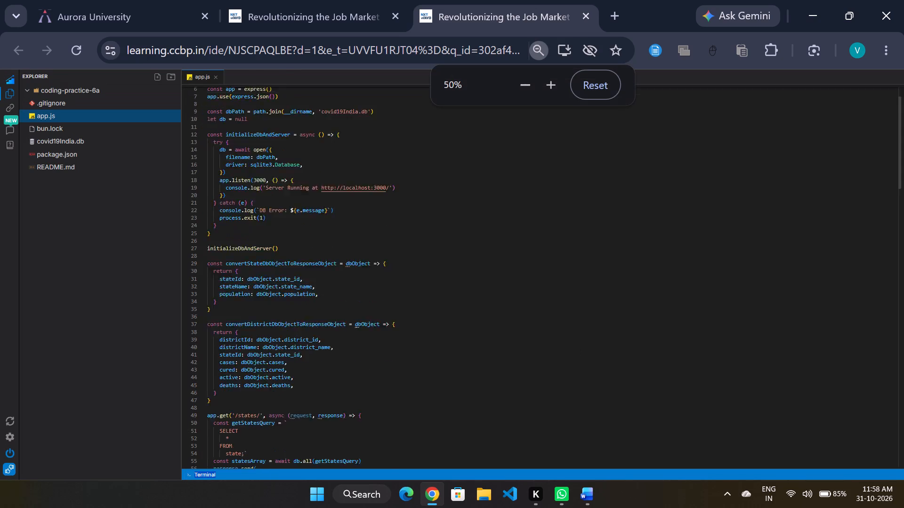
pyautogui.scroll(-7, 576, 342)
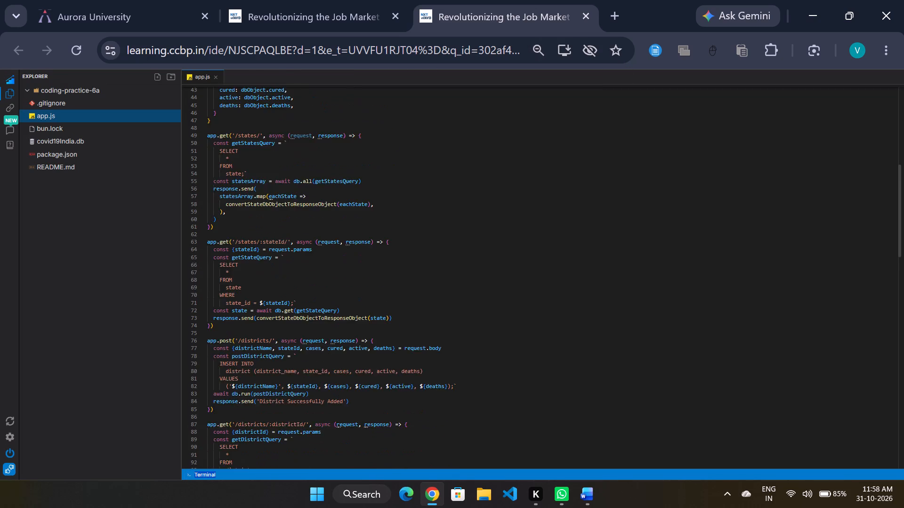
pyautogui.scroll(-1, 569, 354)
pyautogui.scroll(-1, 523, 381)
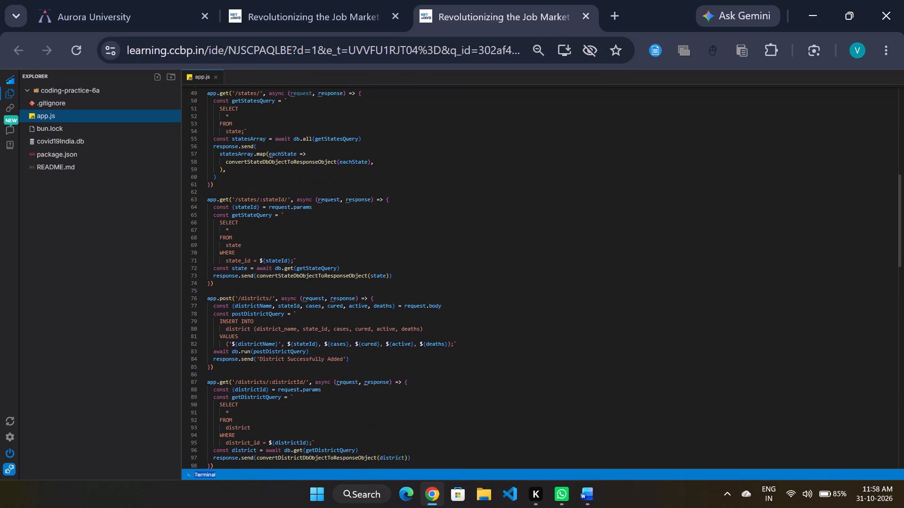
pyautogui.scroll(-2, 523, 381)
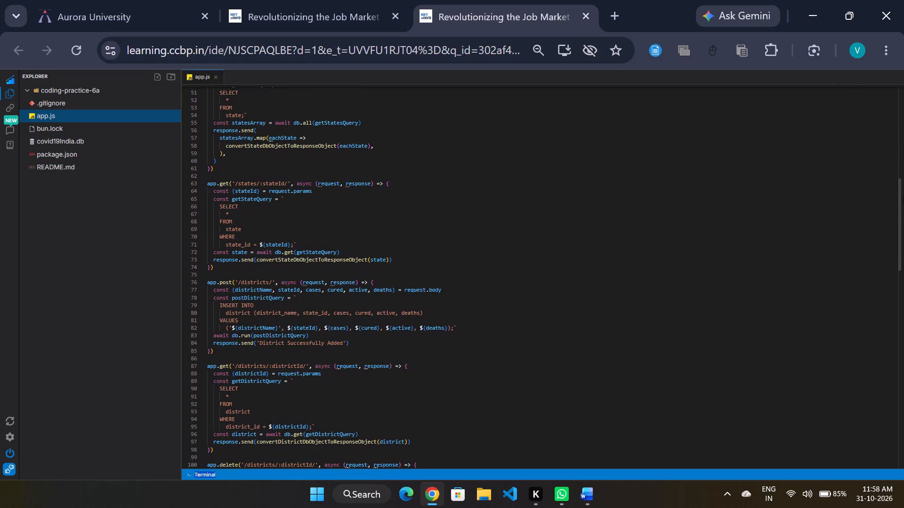
pyautogui.click(862, 53)
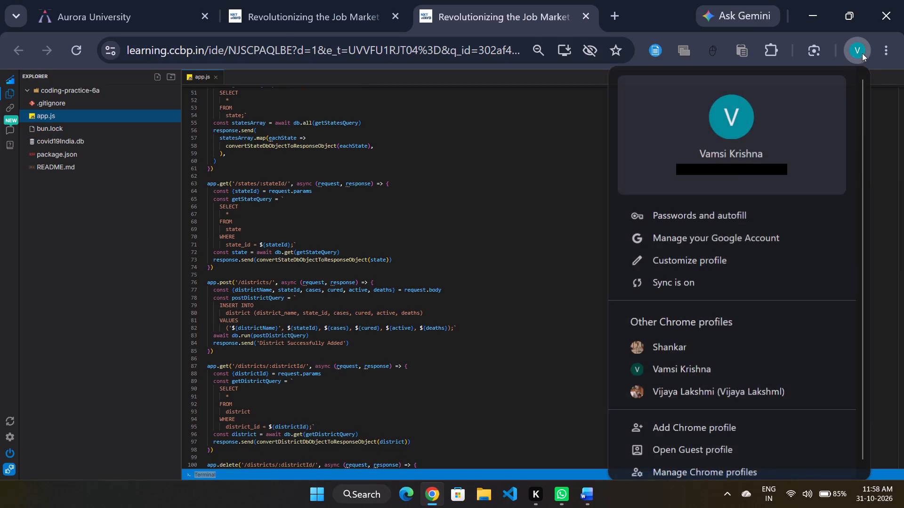
pyautogui.press('Print')
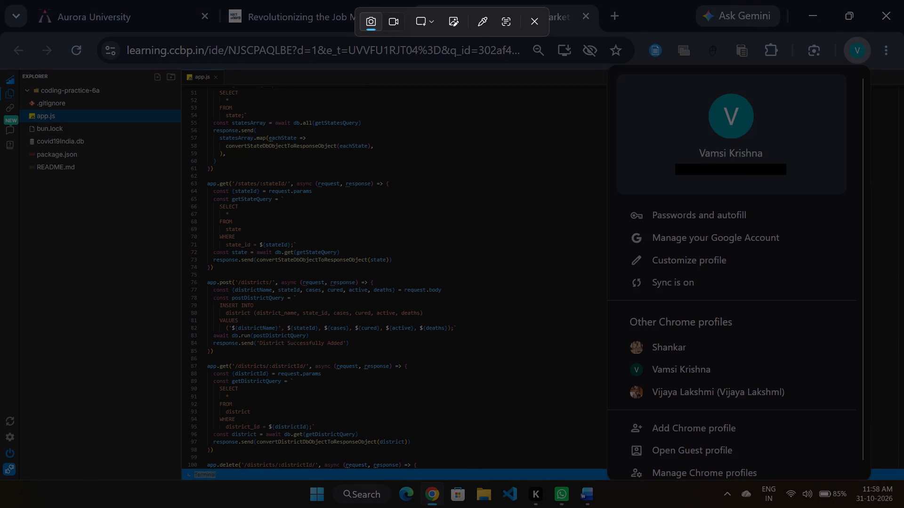
pyautogui.moveTo(8, 32); pyautogui.dragTo(875, 480)
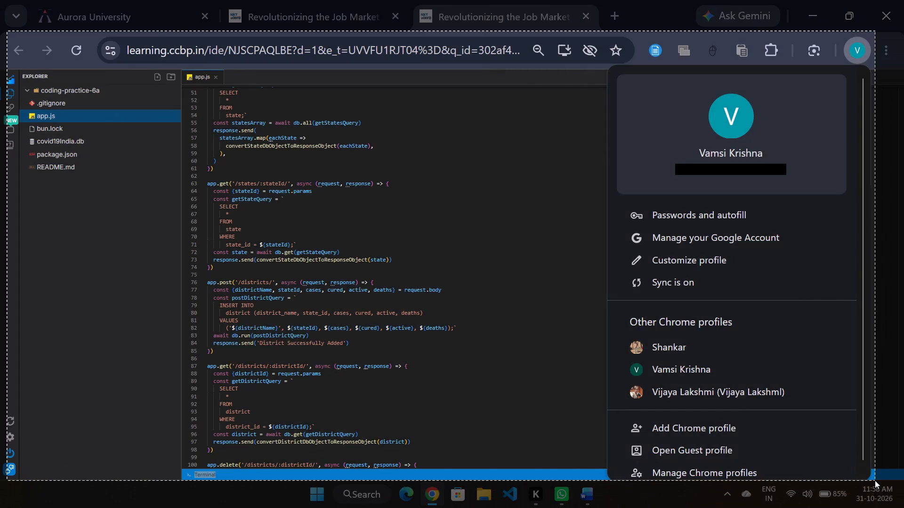
pyautogui.moveTo(875, 480); pyautogui.dragTo(877, 479)
# Switch to the FAI LAB 8 document in Word and paste the screenshot below the first COVID-19 India image.
pyautogui.click(576, 492)
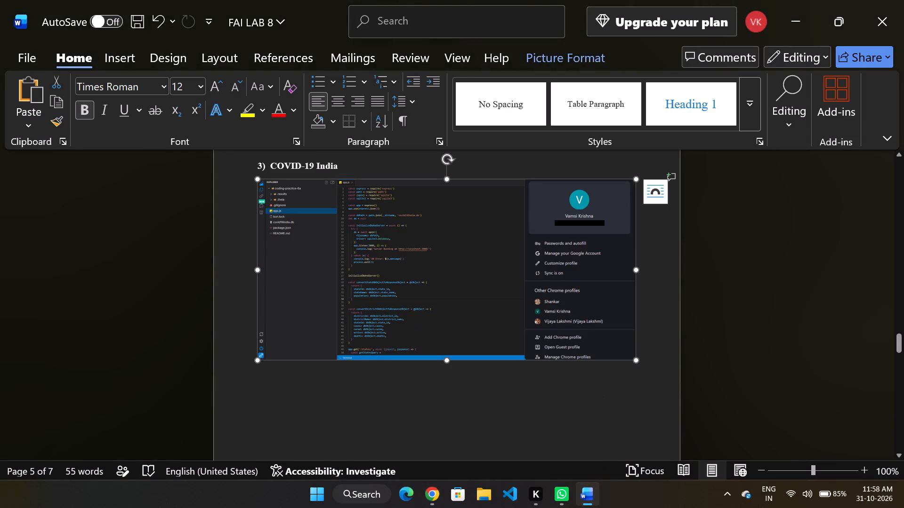
pyautogui.click(660, 358)
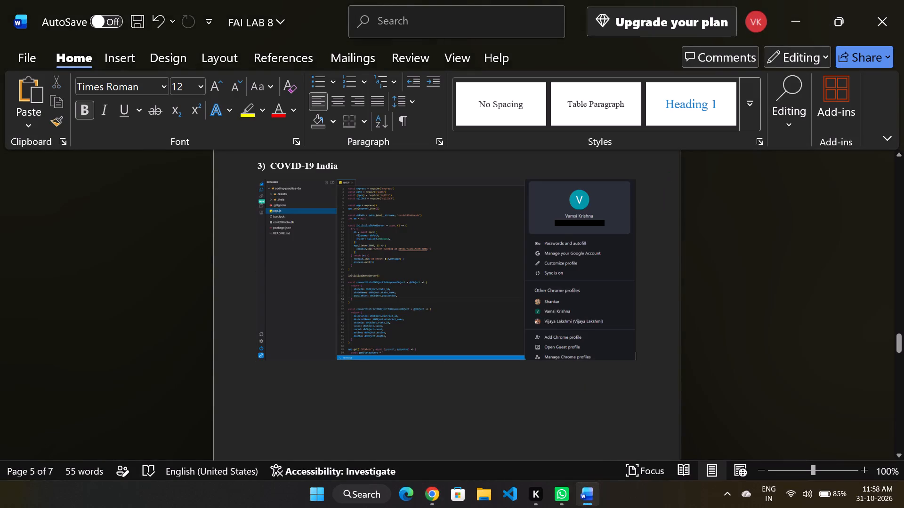
pyautogui.press('Return')
pyautogui.press('Return')
pyautogui.press('\\')
pyautogui.press('BackSpace')
pyautogui.press('BackSpace')
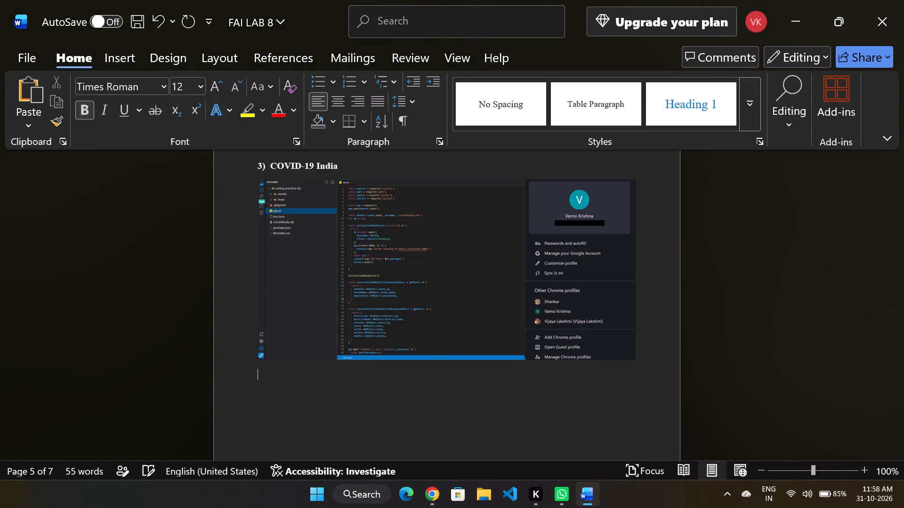
pyautogui.hotkey('ctrl', 'v')
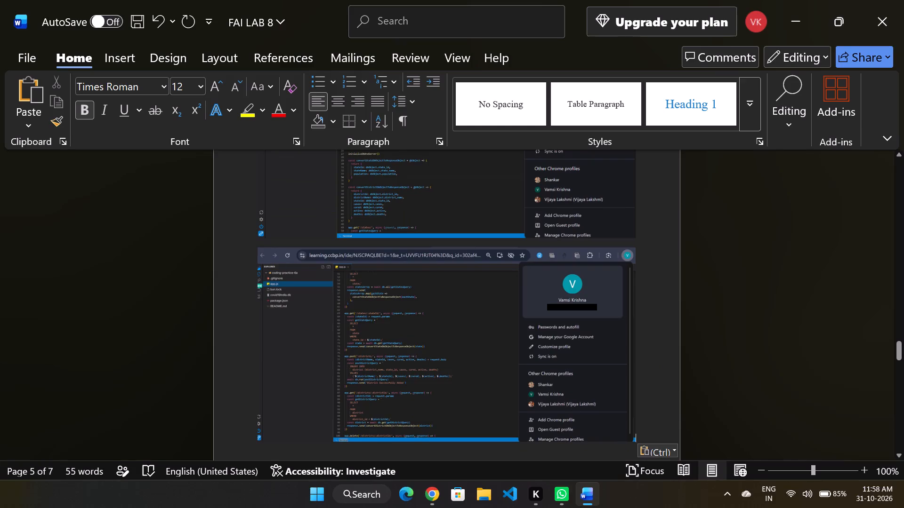
# Add two line breaks after the pasted screenshot.
pyautogui.scroll(5, 566, 254)
pyautogui.scroll(-2, 566, 254)
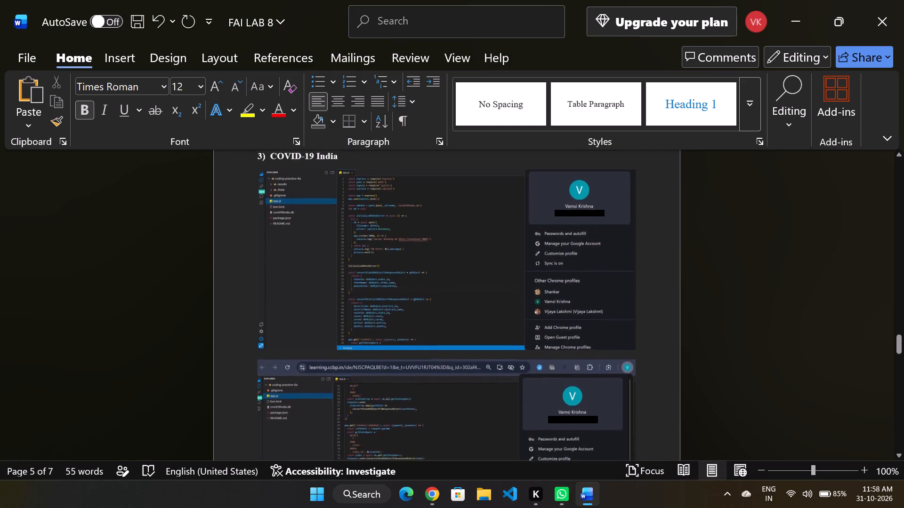
pyautogui.scroll(-11, 584, 270)
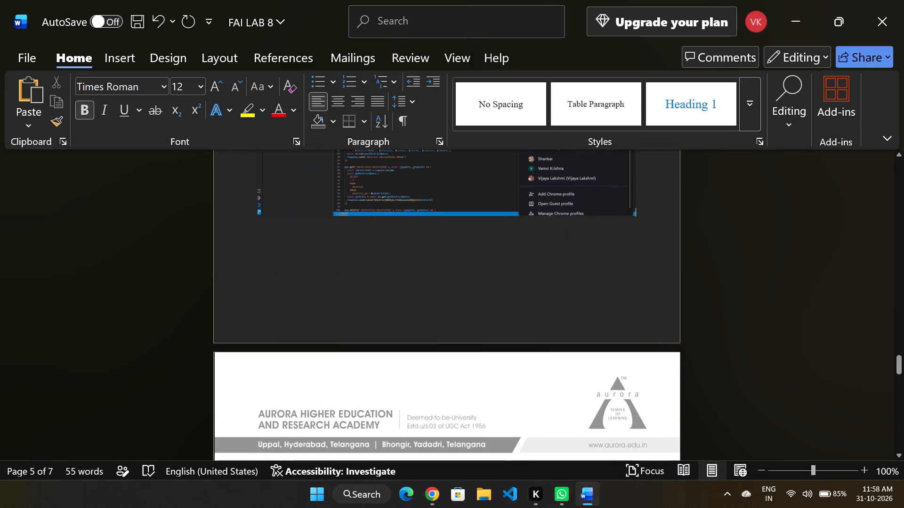
pyautogui.press('Return')
pyautogui.press('Return')
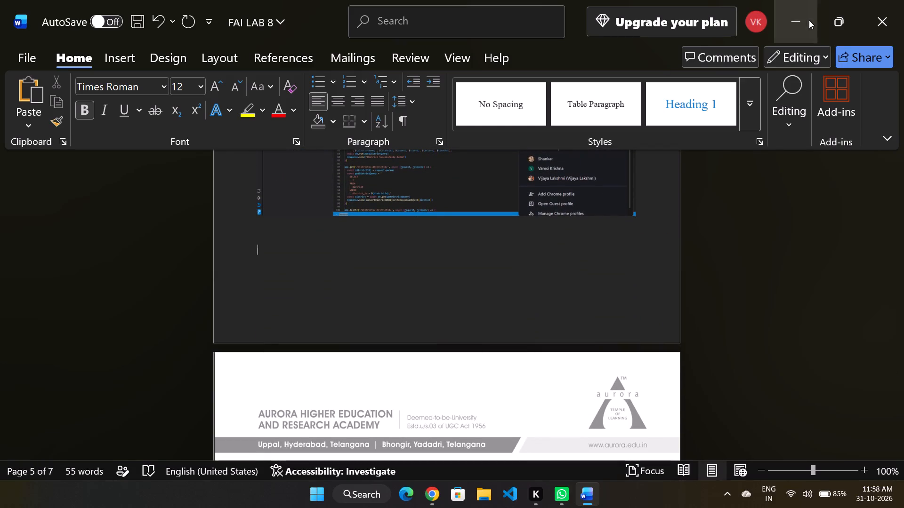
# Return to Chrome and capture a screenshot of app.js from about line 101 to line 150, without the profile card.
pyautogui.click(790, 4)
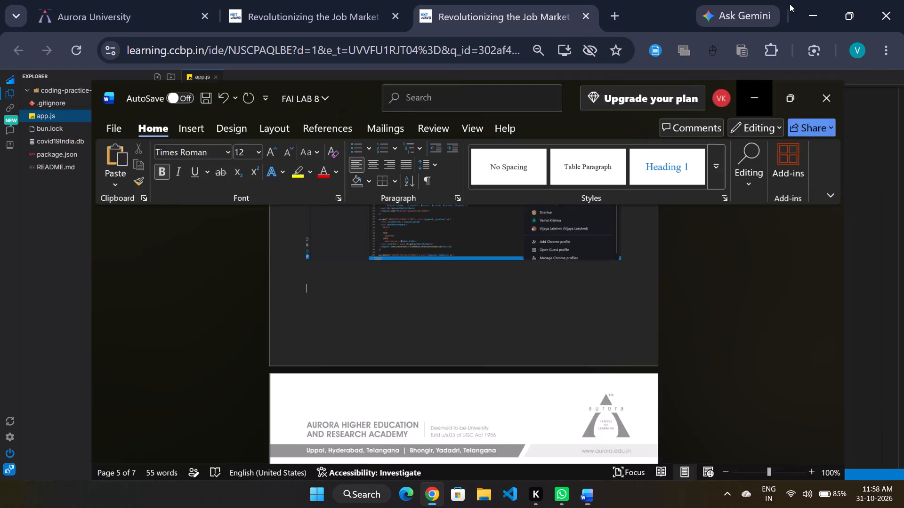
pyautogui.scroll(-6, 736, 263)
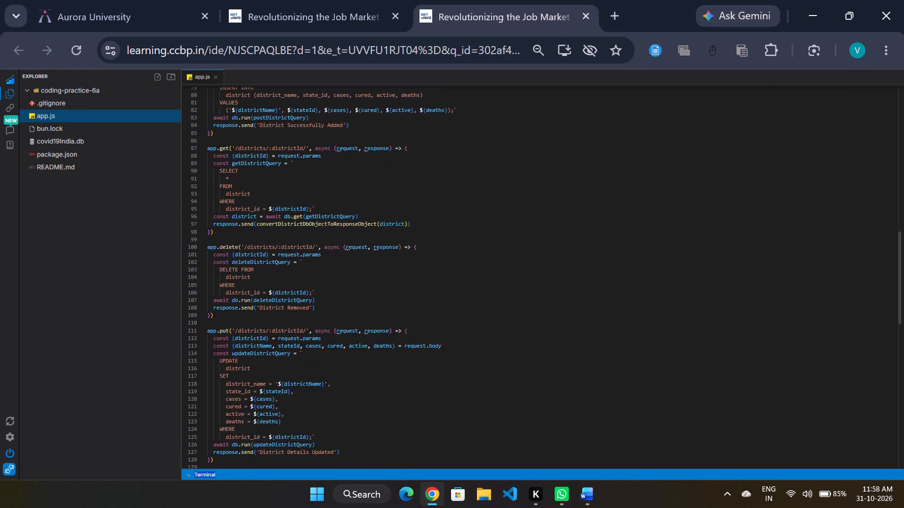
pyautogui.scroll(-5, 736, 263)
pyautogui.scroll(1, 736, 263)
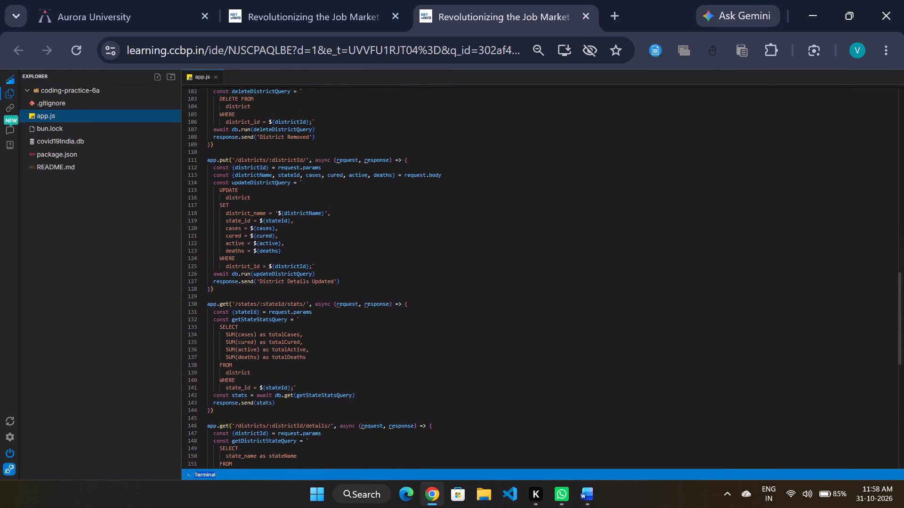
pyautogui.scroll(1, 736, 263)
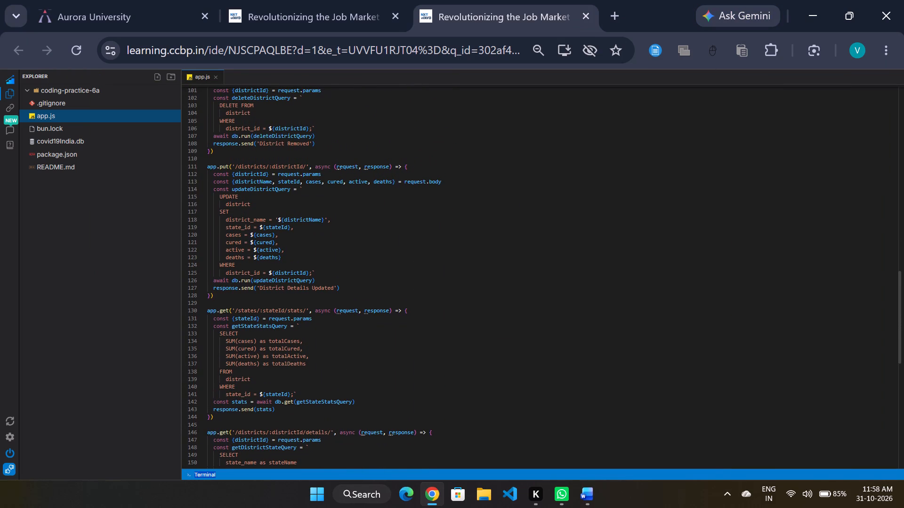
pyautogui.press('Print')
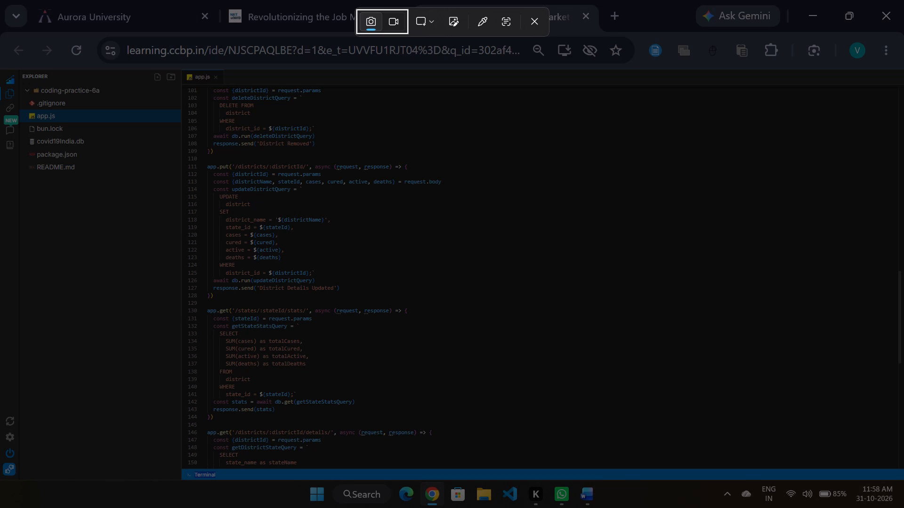
# Capture the code editor area showing app.js from about line 101 to line 150, including the file explorer.
pyautogui.moveTo(0, 58); pyautogui.dragTo(902, 482)
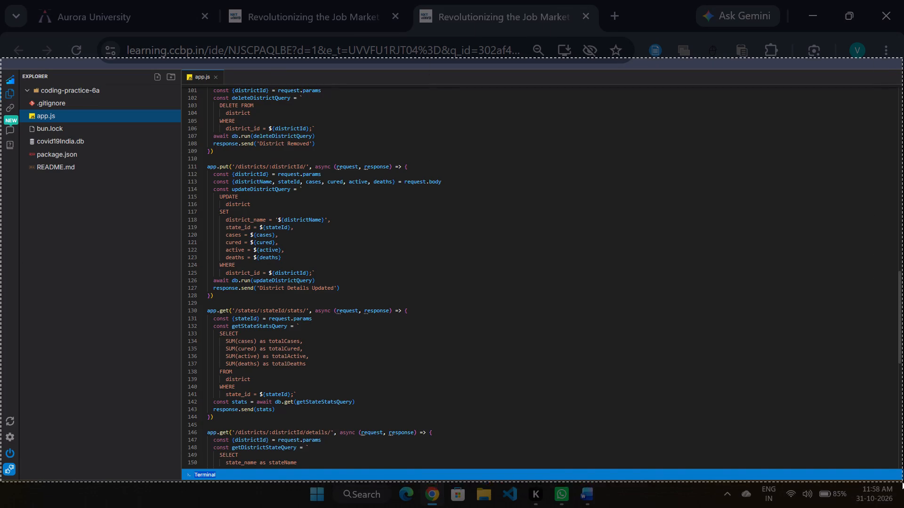
pyautogui.moveTo(902, 482); pyautogui.dragTo(903, 476)
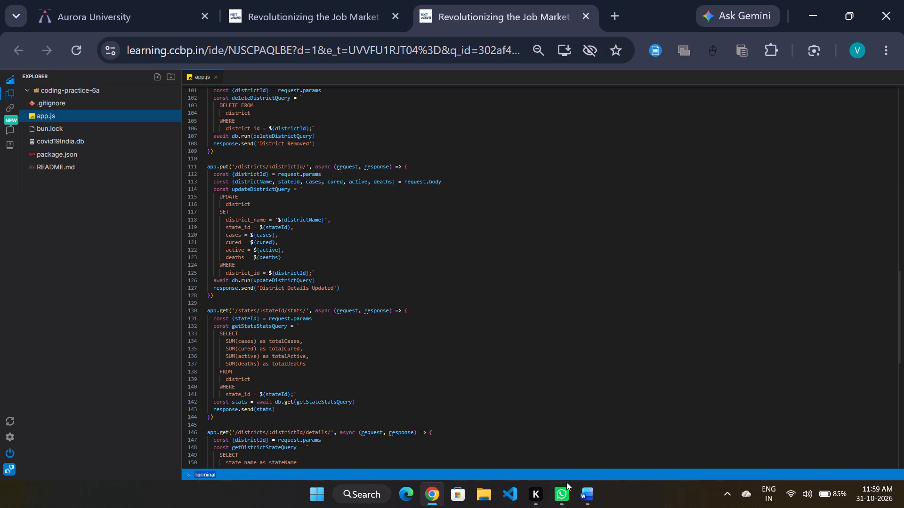
# Switch to the FAI LAB 8 document in Word, paste the screenshot below the previous app.js screenshot, and return to Chrome.
pyautogui.click(588, 492)
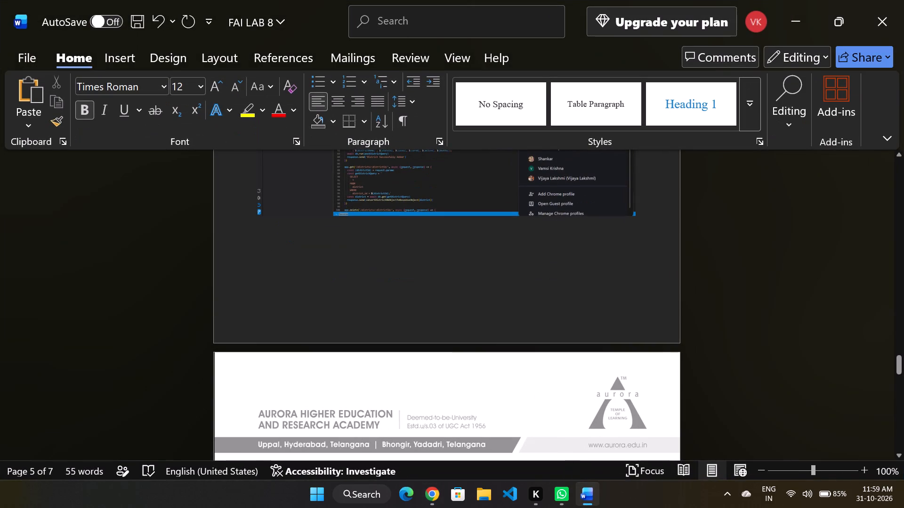
pyautogui.hotkey('ctrl', 'v')
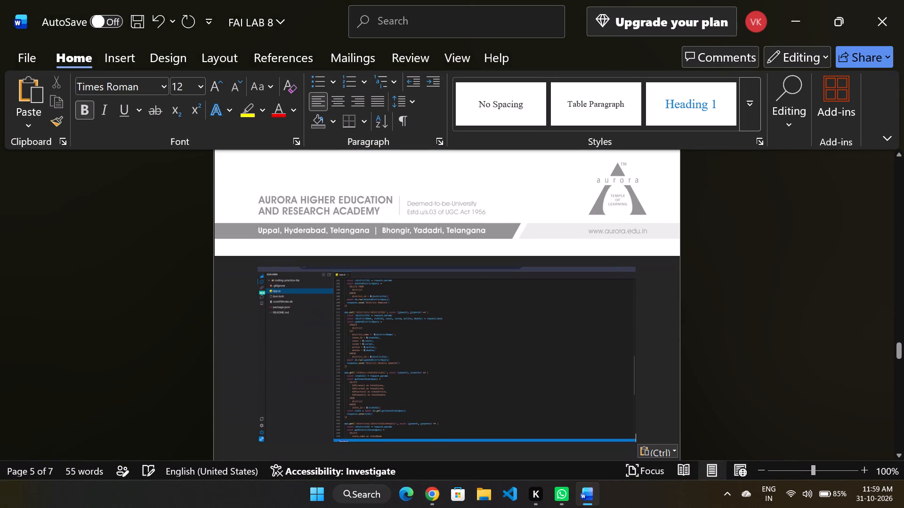
pyautogui.click(790, 6)
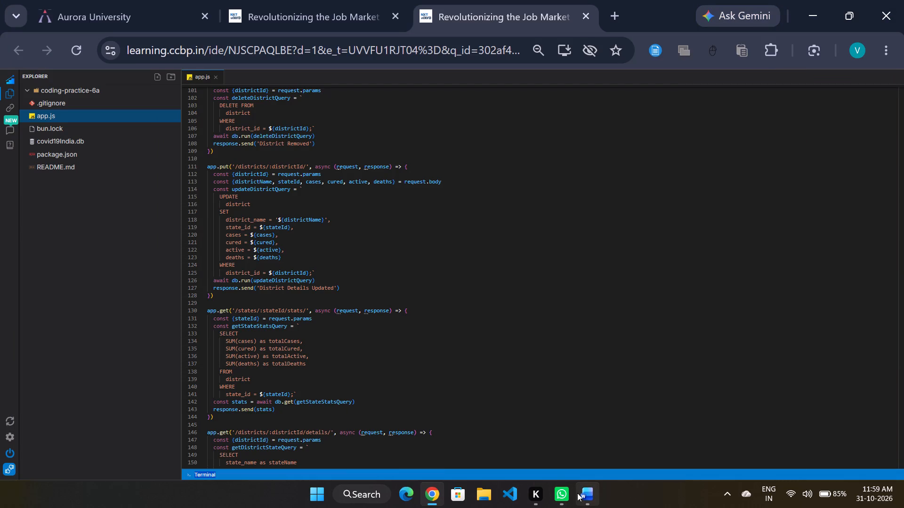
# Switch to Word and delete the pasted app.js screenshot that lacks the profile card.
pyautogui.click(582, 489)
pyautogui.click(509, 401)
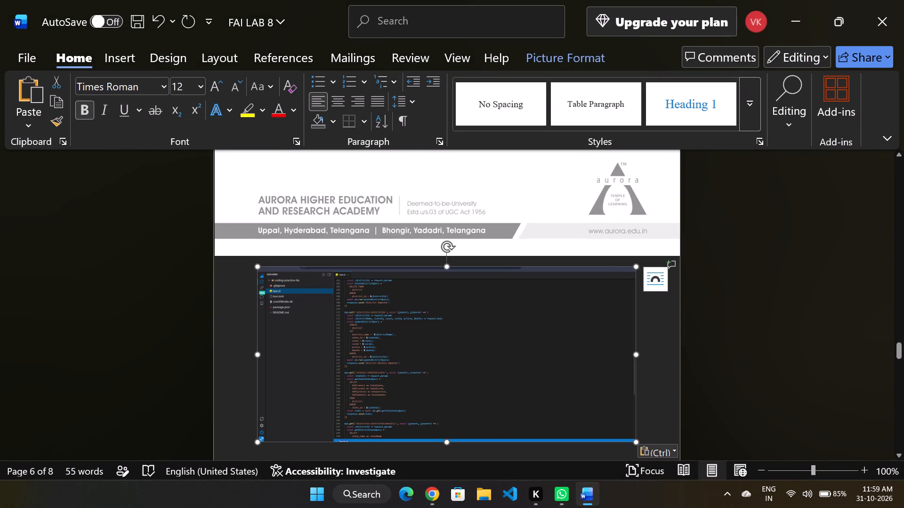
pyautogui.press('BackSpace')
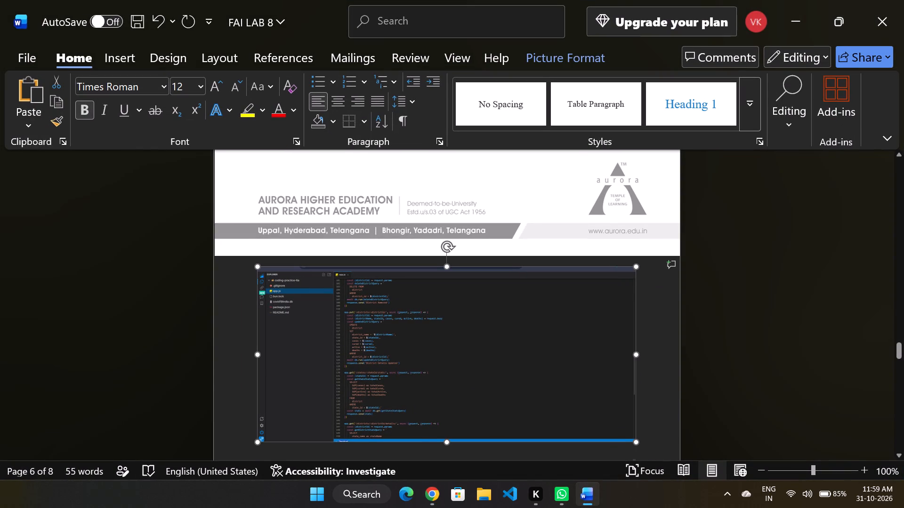
# Return to Chrome, open the profile card, and capture a screenshot of app.js lines 101 to 150 with the card included.
pyautogui.click(437, 492)
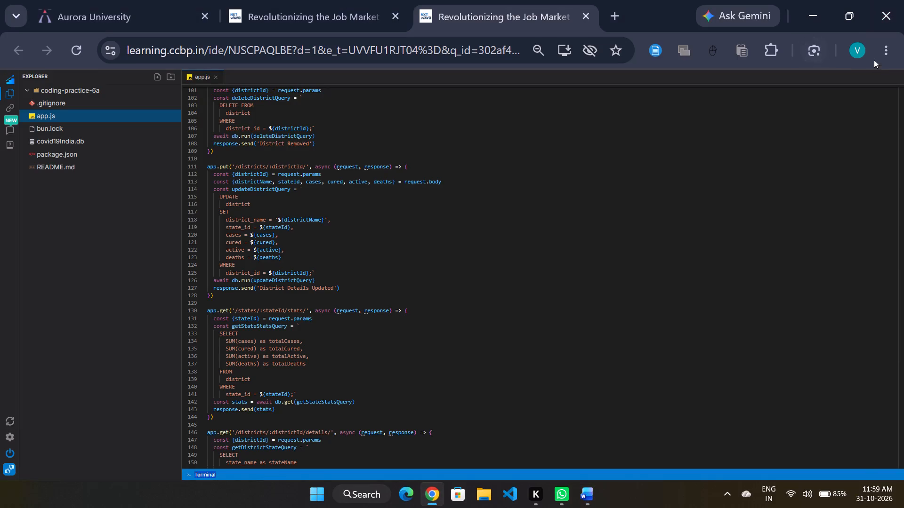
pyautogui.click(862, 48)
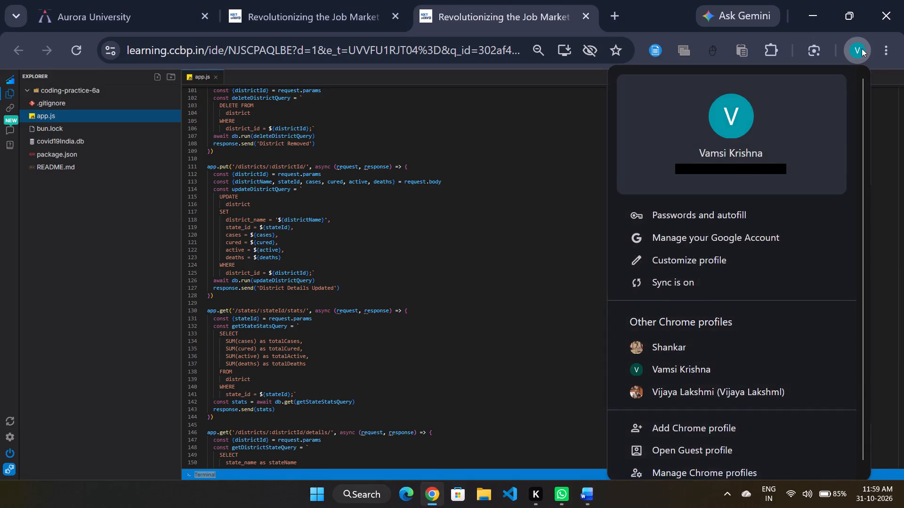
pyautogui.press('Print')
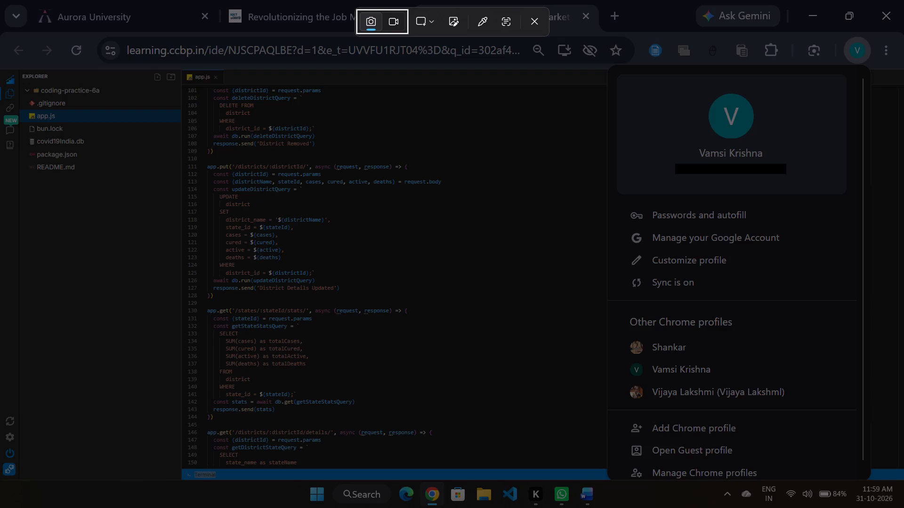
pyautogui.moveTo(4, 62); pyautogui.dragTo(903, 476)
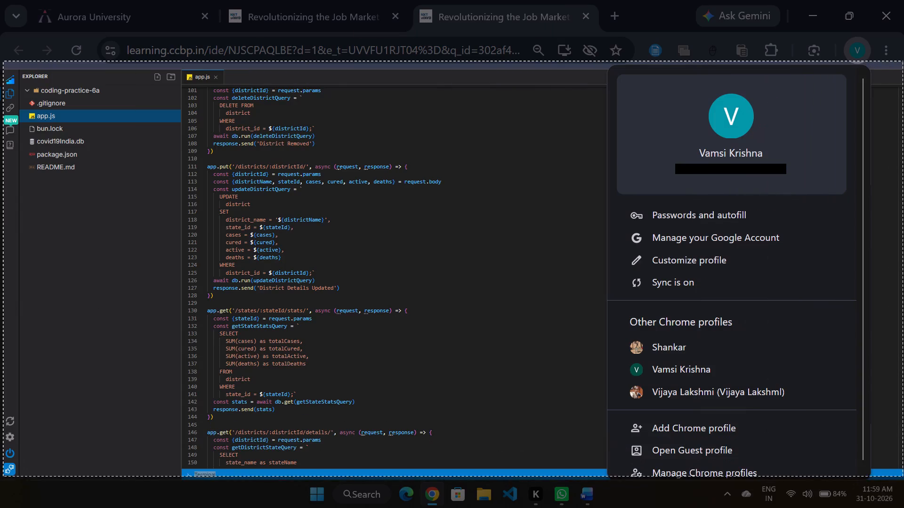
pyautogui.moveTo(903, 476); pyautogui.dragTo(903, 478)
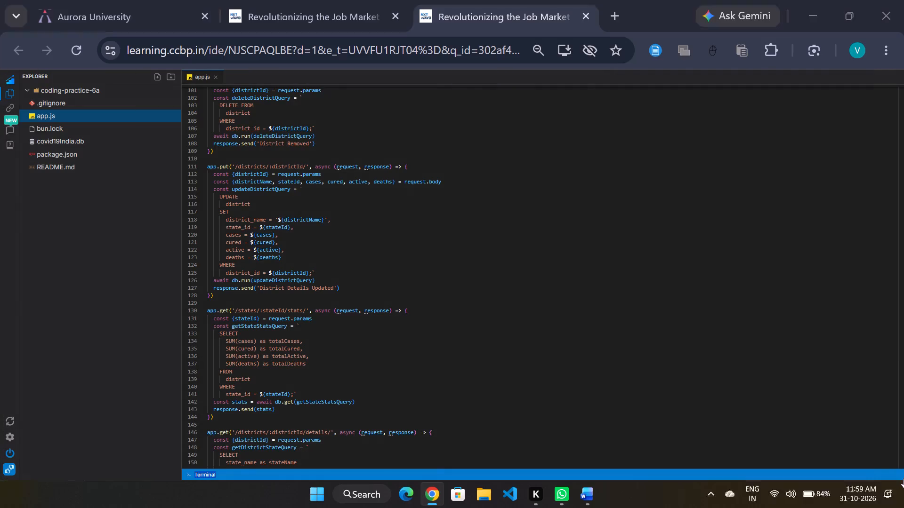
# Switch to the FAI LAB 8 document in Word and paste the new screenshot after the existing COVID-19 India images.
pyautogui.click(581, 497)
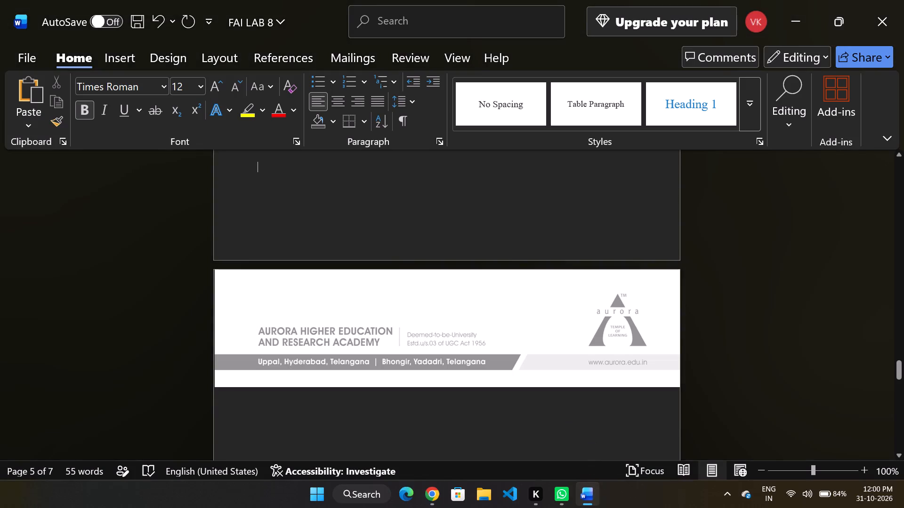
pyautogui.hotkey('ctrl', 'v')
pyautogui.scroll(4, 364, 244)
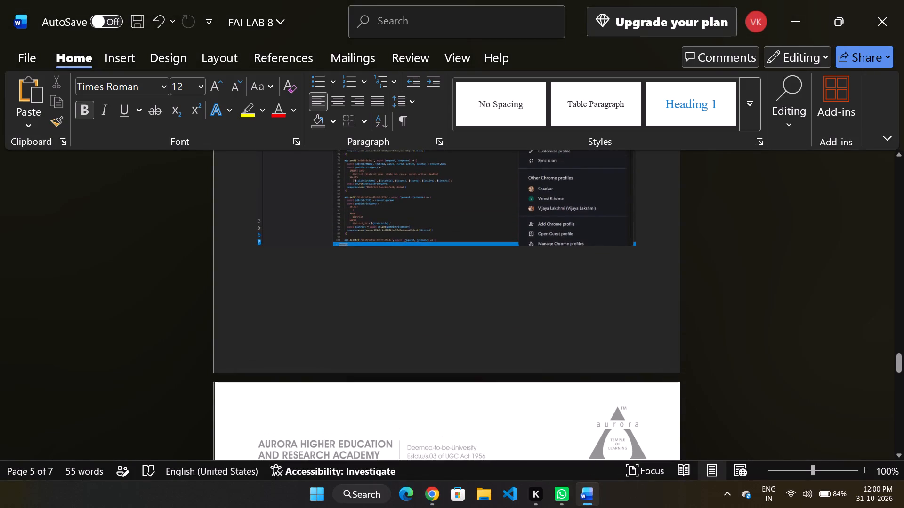
pyautogui.hotkey('ctrl', 'v')
# Review the order and placement of the app.js screenshots in the COVID-19 India section.
pyautogui.keyDown('ctrl'); pyautogui.click(364, 244); pyautogui.keyUp('ctrl')
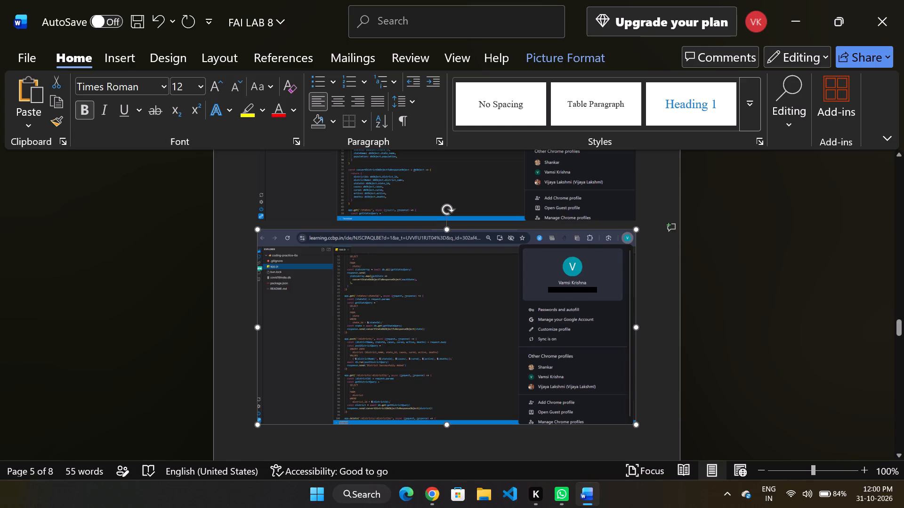
pyautogui.scroll(-4, 424, 283)
pyautogui.click(405, 337)
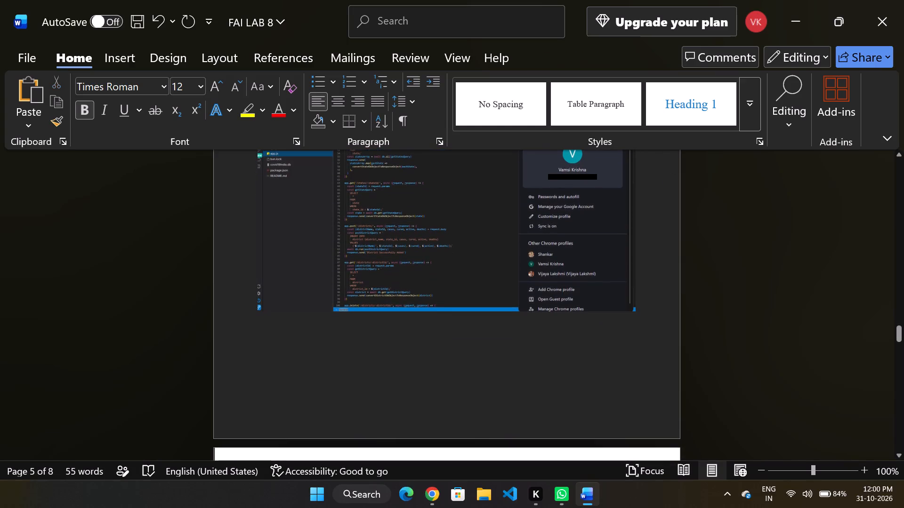
pyautogui.scroll(5, 406, 326)
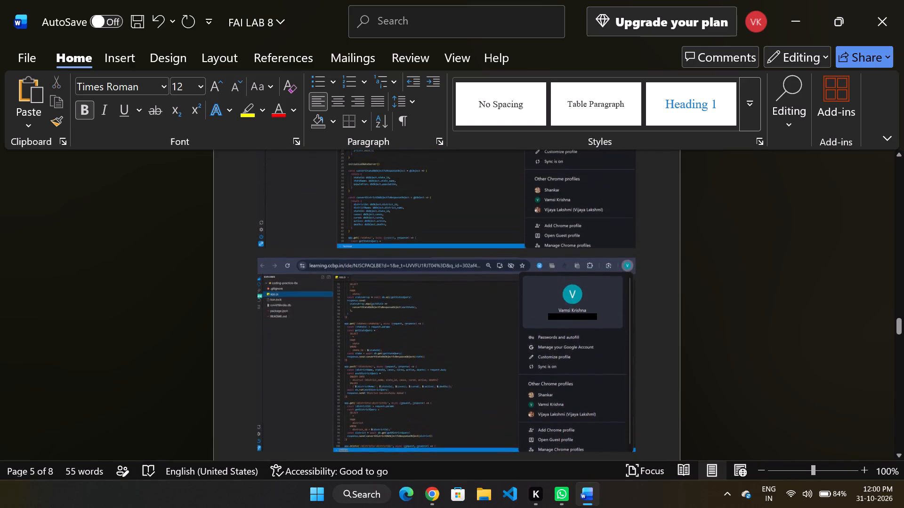
pyautogui.scroll(5, 406, 326)
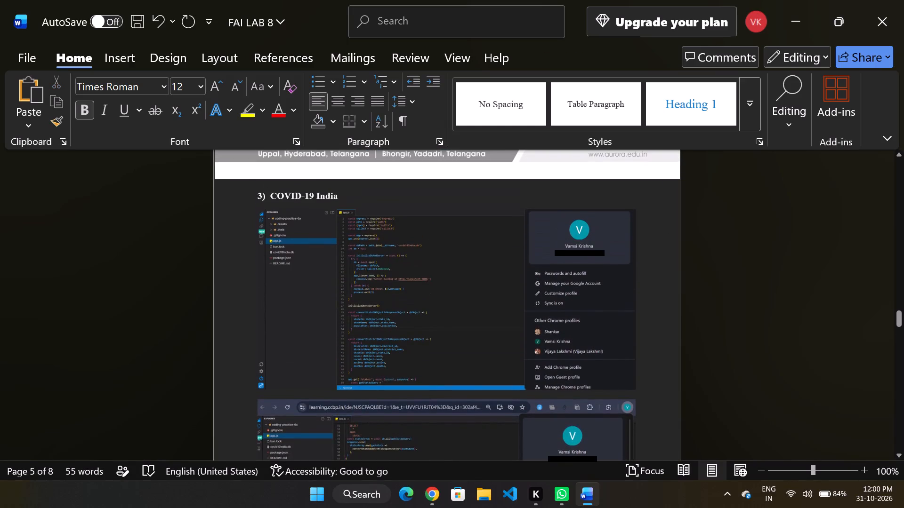
pyautogui.scroll(-18, 406, 326)
pyautogui.scroll(-4, 404, 319)
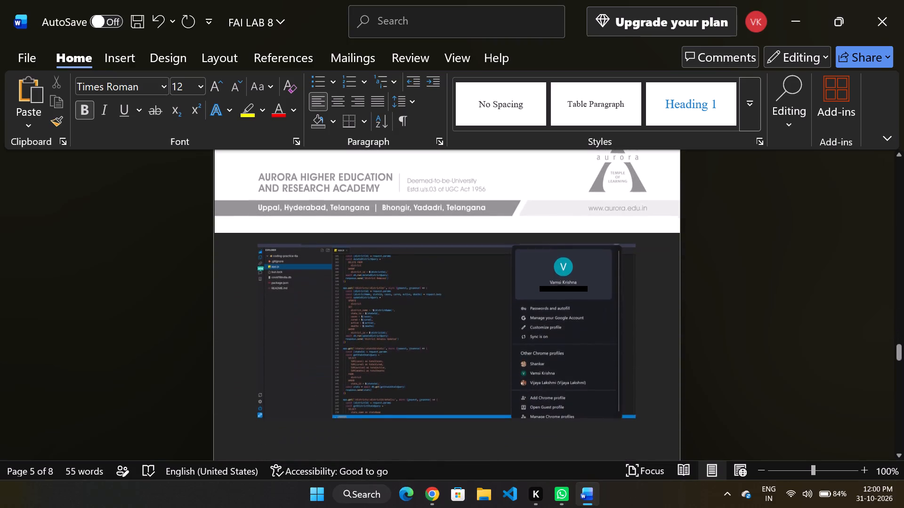
pyautogui.scroll(-5, 404, 378)
pyautogui.scroll(3, 404, 378)
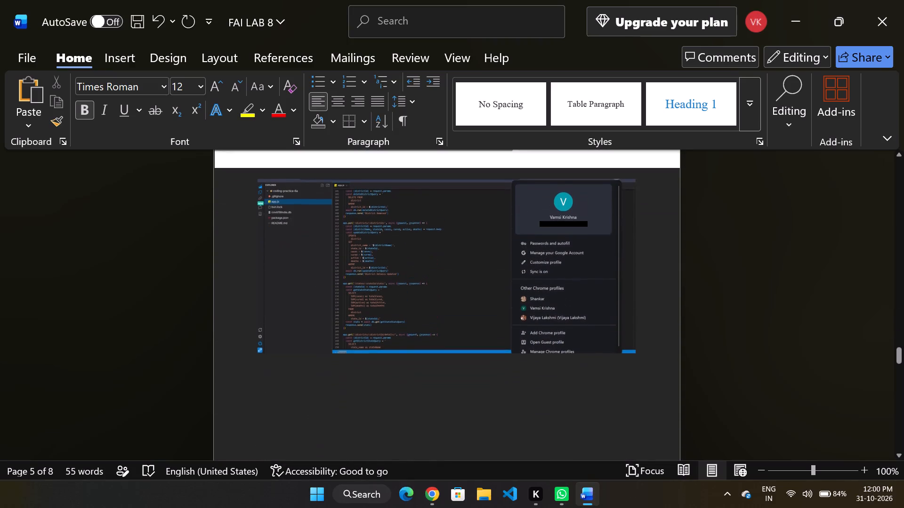
# Remove one blank line below the screenshot of app.js lines 101 to 150.
pyautogui.click(400, 377)
pyautogui.press('BackSpace')
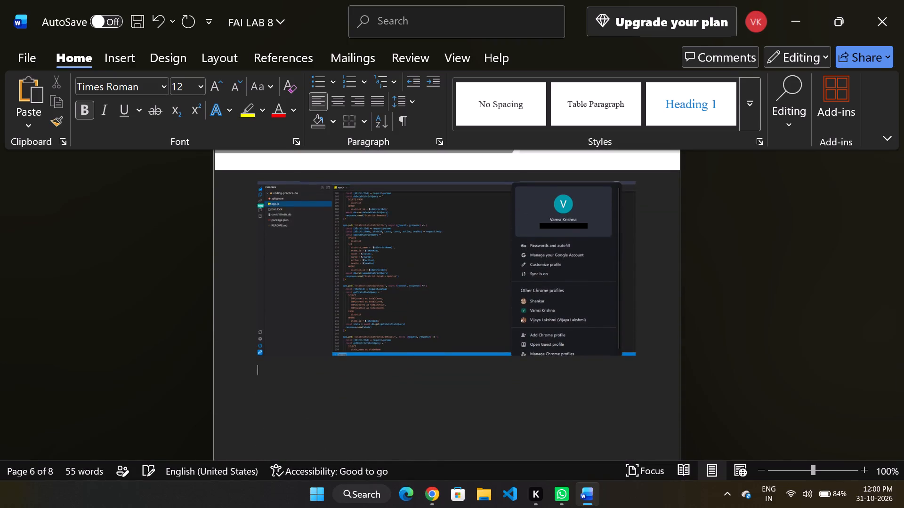
# Return to Chrome and capture the end of app.js, about lines 127 to 160, with the profile card open.
pyautogui.click(785, 0)
pyautogui.scroll(-5, 554, 257)
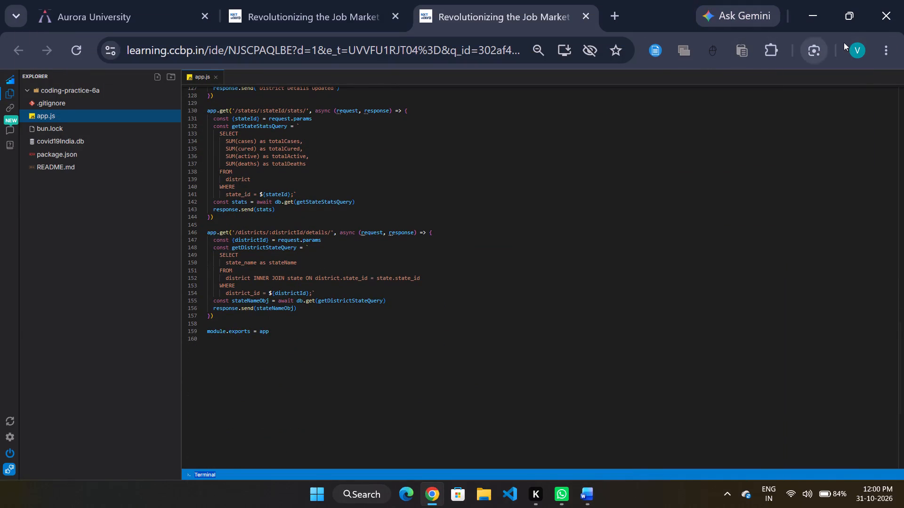
pyautogui.click(860, 52)
pyautogui.press('Print')
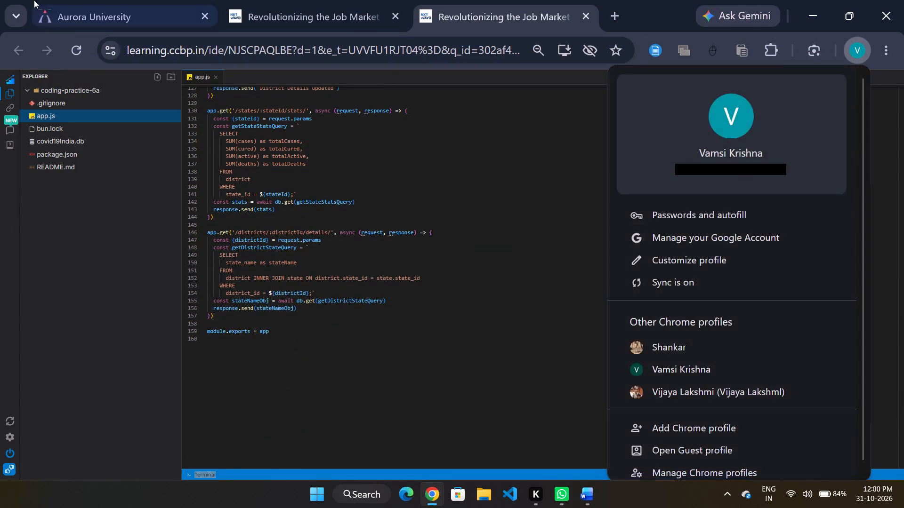
pyautogui.moveTo(10, 69); pyautogui.dragTo(831, 457)
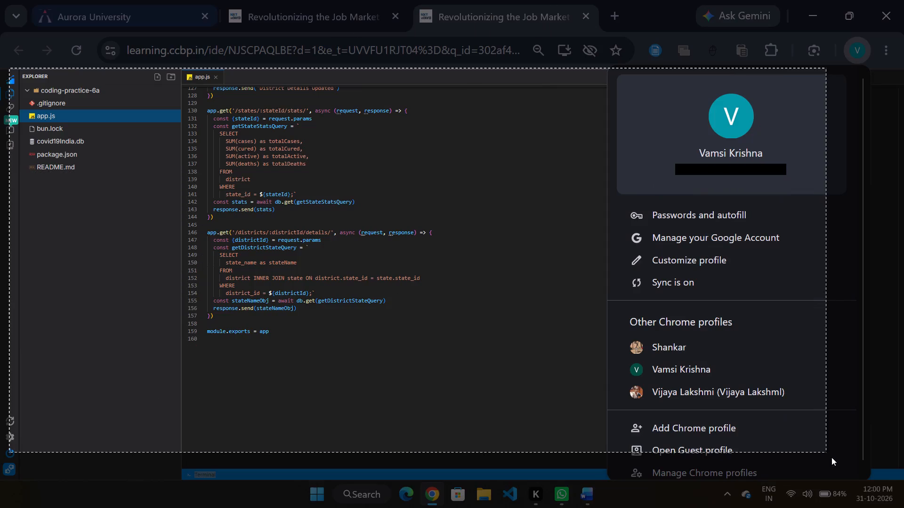
pyautogui.moveTo(831, 457); pyautogui.dragTo(883, 437)
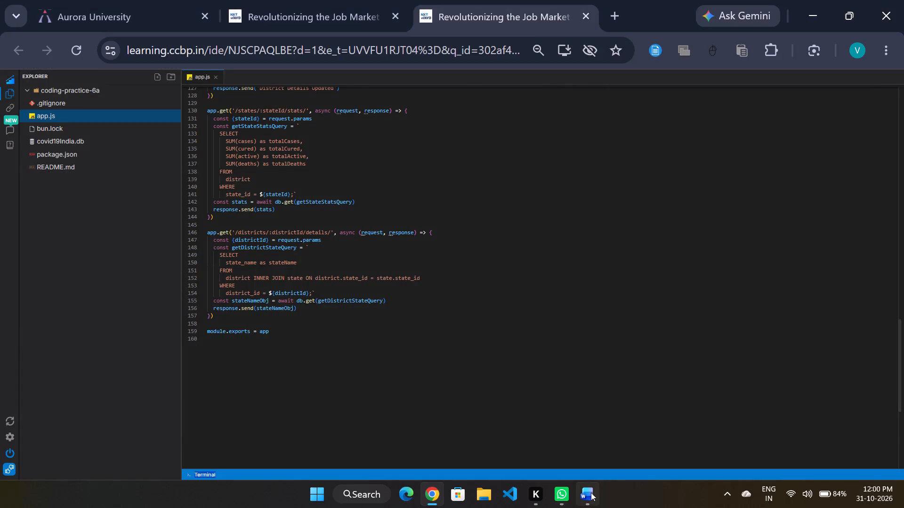
# Switch to Word and paste the screenshot of the end of app.js below the previous one.
pyautogui.click(591, 492)
pyautogui.hotkey('ctrl', 'v')
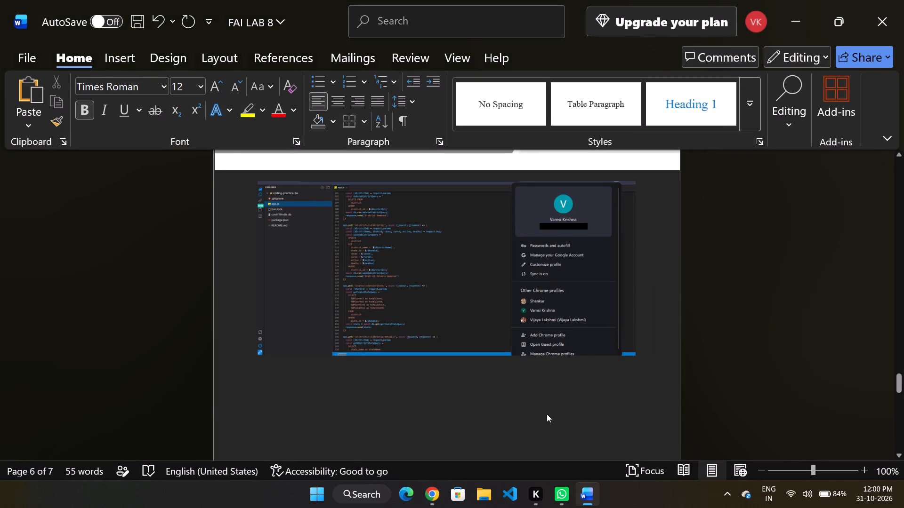
# Add three blank lines above the "4) Gadgets Page" heading to push it onto the next page.
pyautogui.scroll(9, 547, 411)
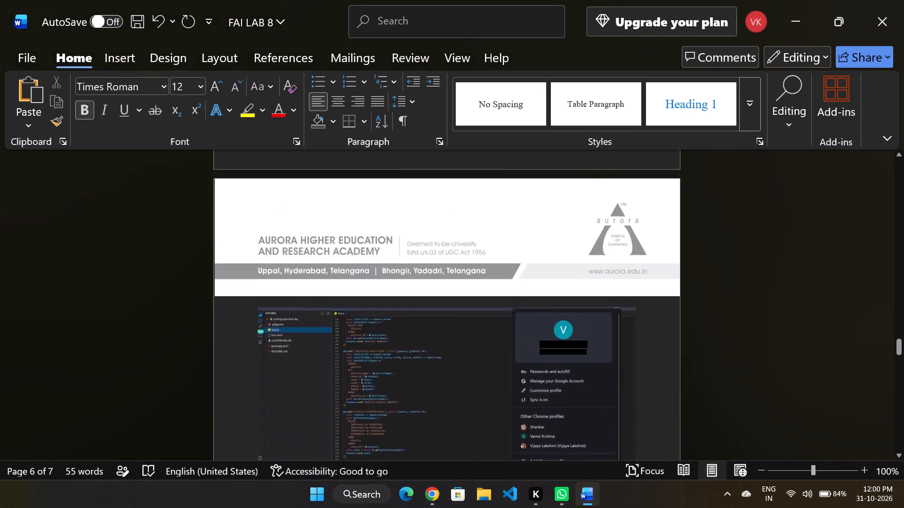
pyautogui.scroll(20, 547, 411)
pyautogui.scroll(2, 547, 411)
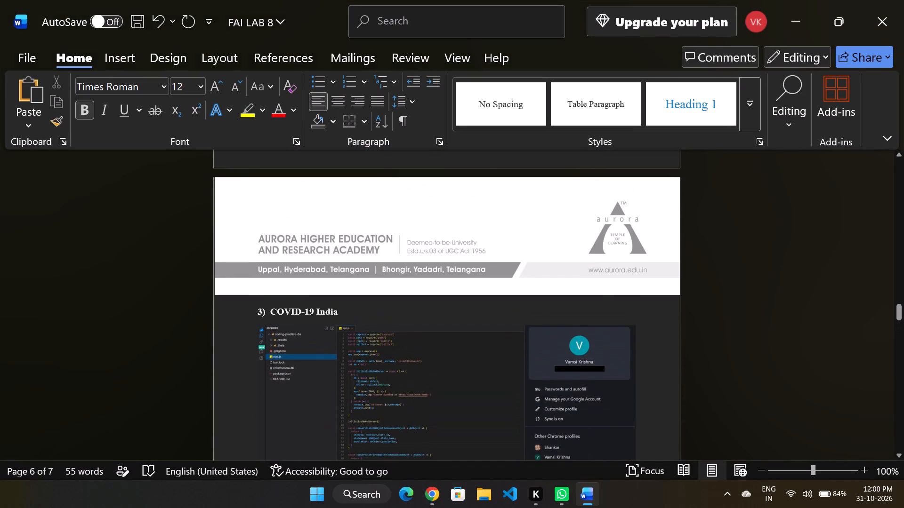
pyautogui.scroll(1, 546, 411)
pyautogui.scroll(-20, 546, 411)
pyautogui.scroll(-2, 546, 411)
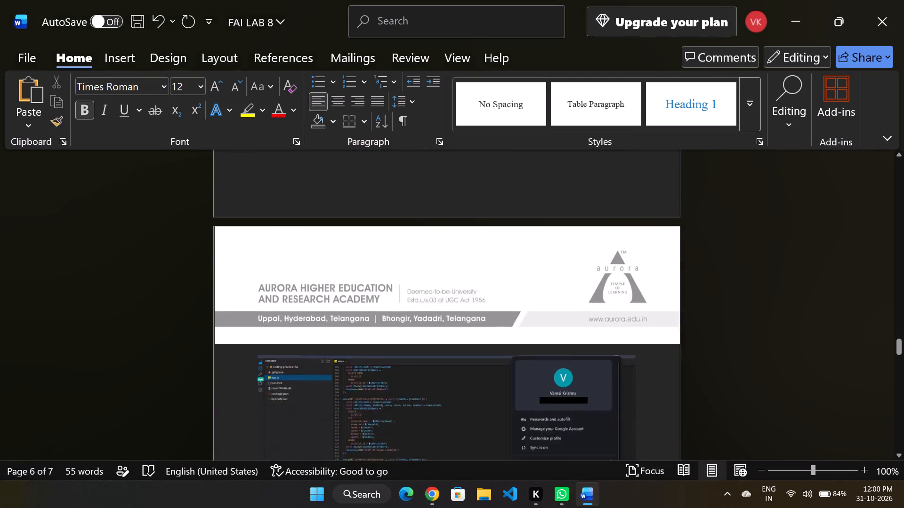
pyautogui.scroll(-18, 560, 412)
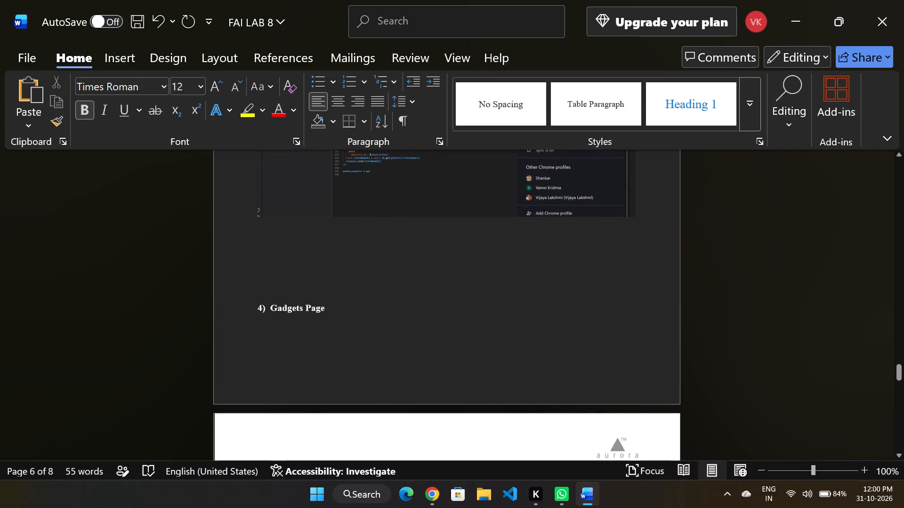
pyautogui.click(382, 308)
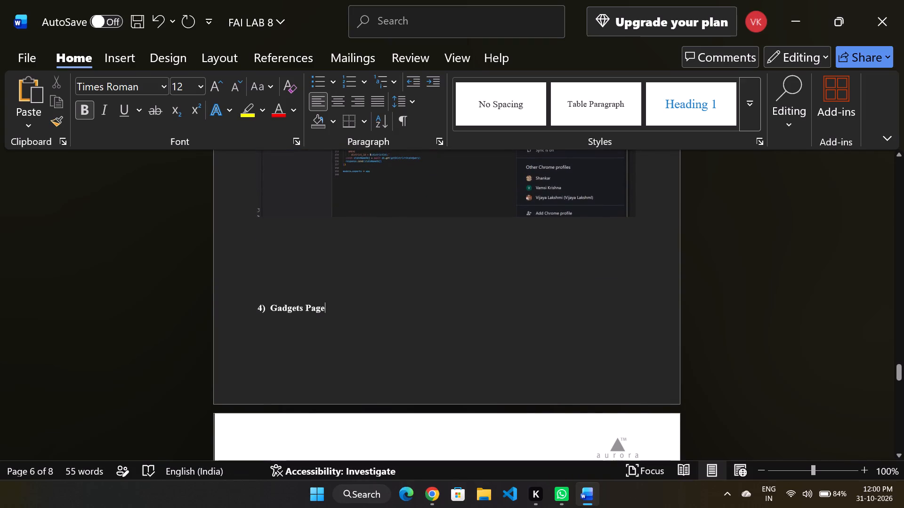
pyautogui.click(328, 287)
pyautogui.press('Return')
pyautogui.press('Return')
pyautogui.press('Return')
pyautogui.press('Return')
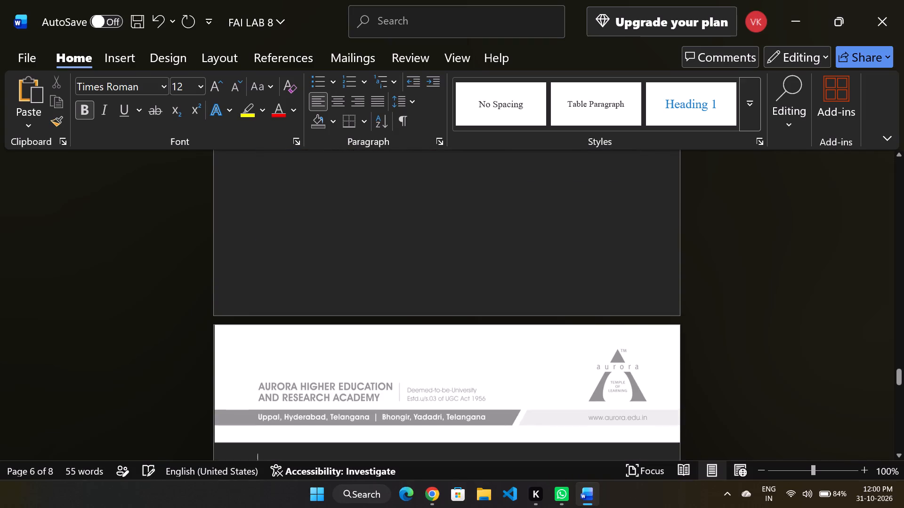
pyautogui.press('BackSpace')
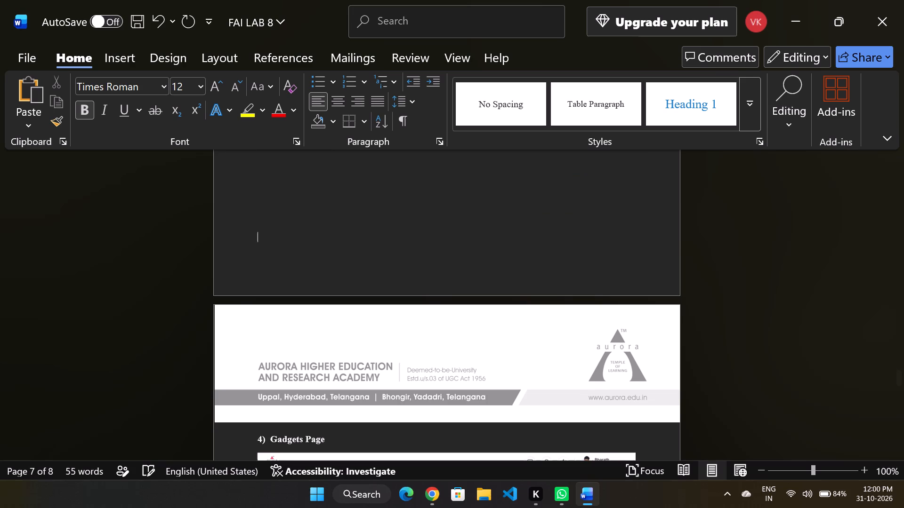
# Return to Chrome, close the Covid-19 India IDE tab, and open the Player Match Scores coding practice from the course page.
pyautogui.scroll(-5, 282, 228)
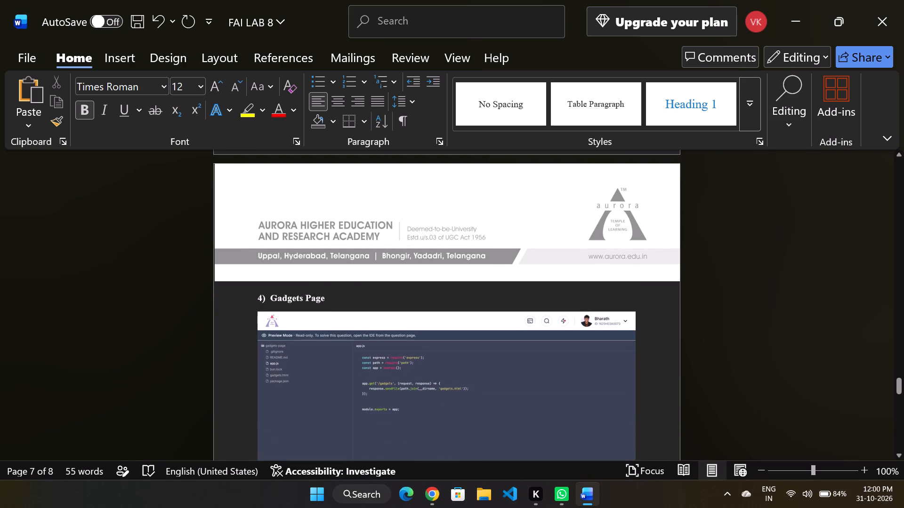
pyautogui.click(334, 295)
pyautogui.click(426, 496)
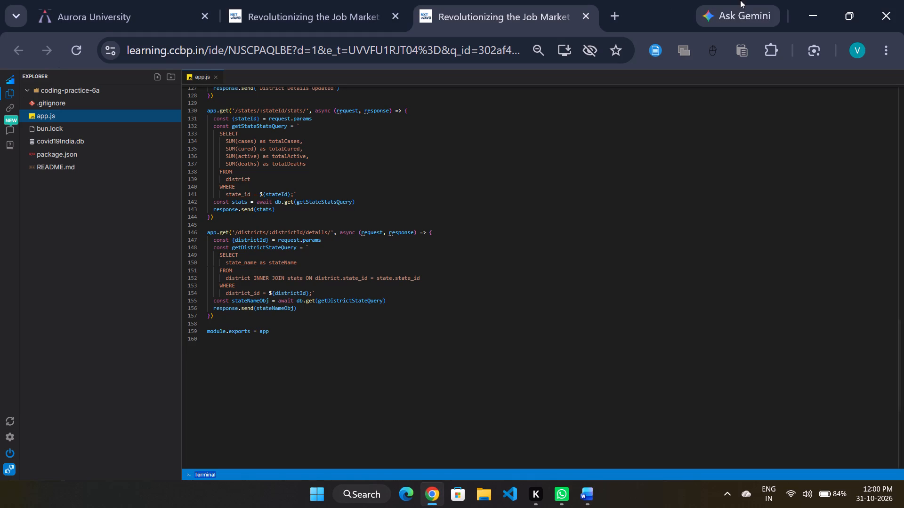
pyautogui.click(587, 19)
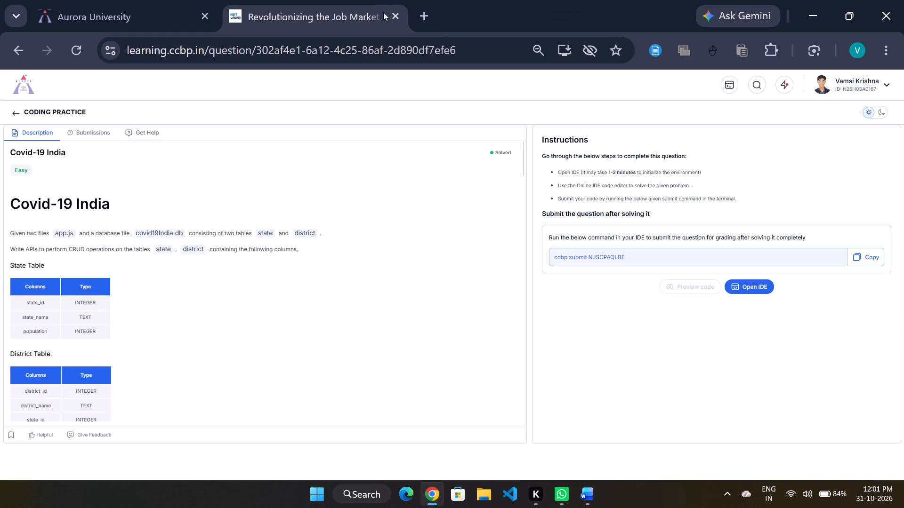
pyautogui.click(5, 49)
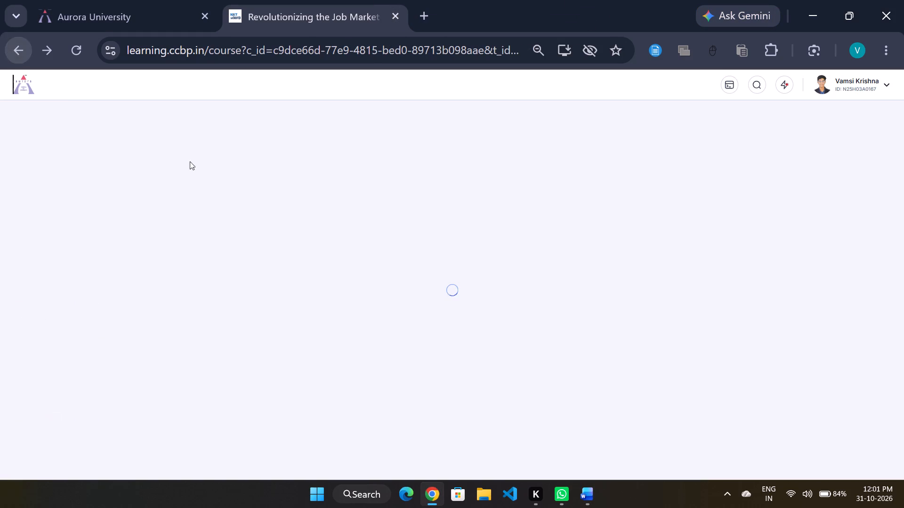
pyautogui.click(412, 224)
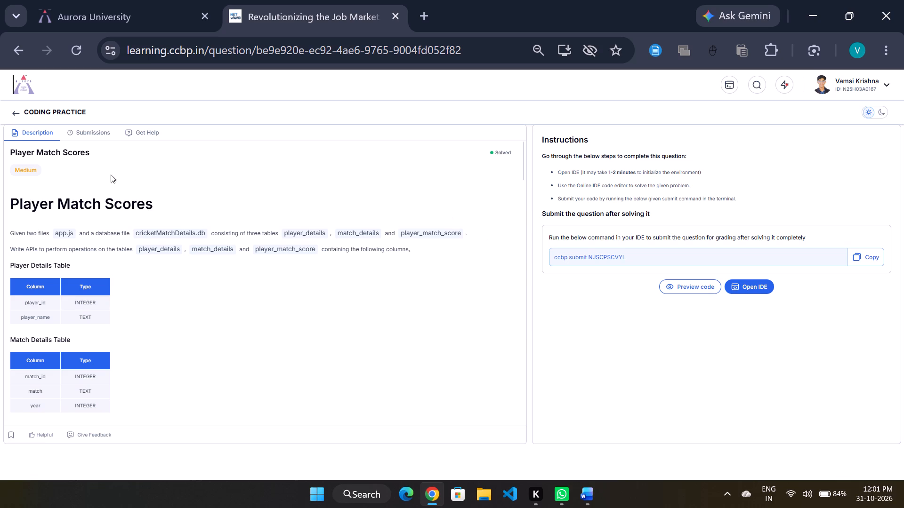
# Copy the "Player Match Scores" title from the question page, switch to Word, and replace the "Gadgets Page" text of heading 4 with it.
pyautogui.moveTo(161, 204); pyautogui.dragTo(0, 182)
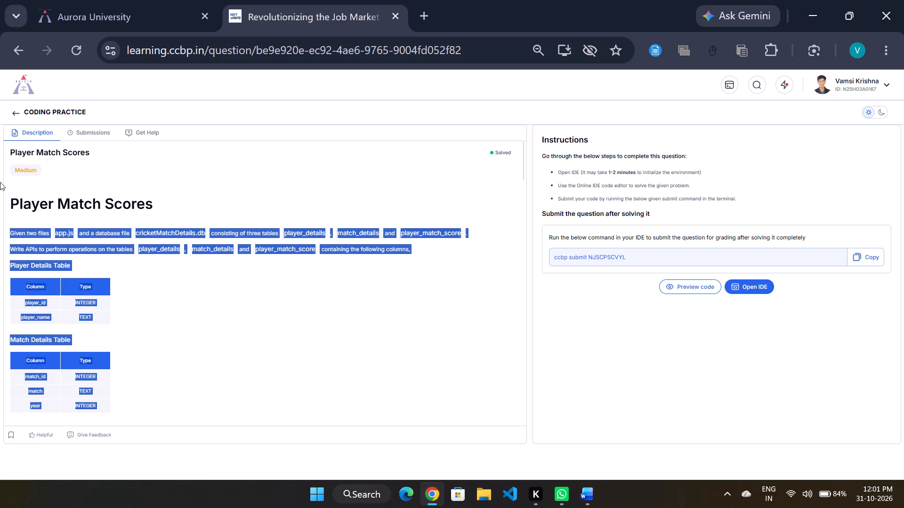
pyautogui.moveTo(0, 182); pyautogui.dragTo(5, 179)
pyautogui.hotkey('ctrl', 'c')
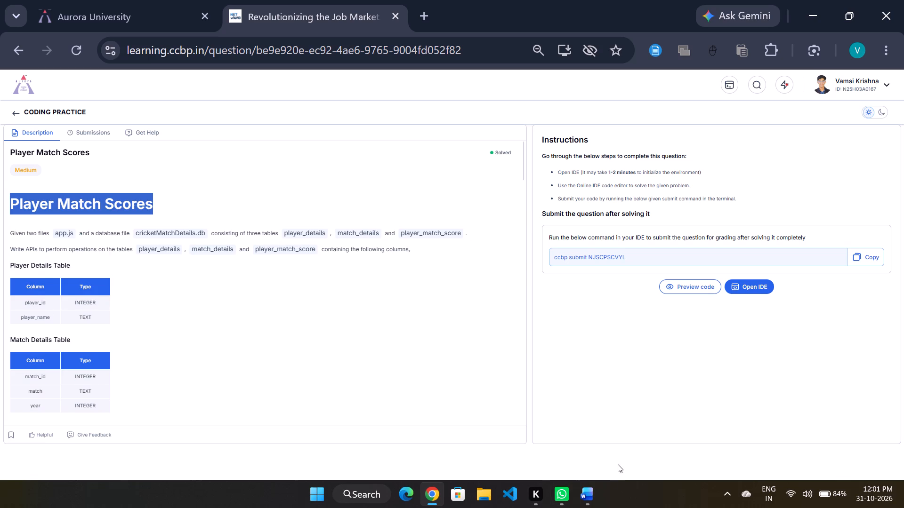
pyautogui.click(596, 487)
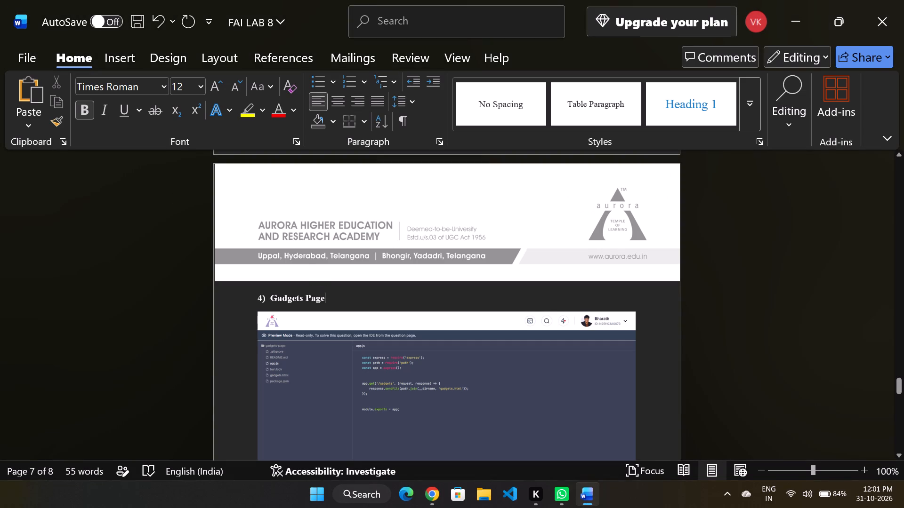
pyautogui.press('BackSpace')
pyautogui.press('BackSpace')
pyautogui.press('BackSpace')
pyautogui.press('BackSpace')
pyautogui.press('BackSpace')
pyautogui.press('BackSpace')
pyautogui.press('BackSpace')
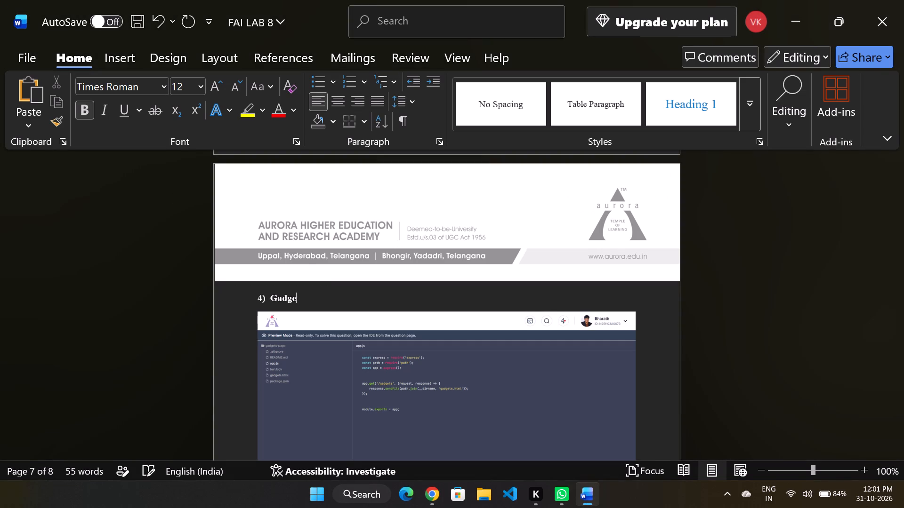
pyautogui.press('BackSpace')
pyautogui.press('BackSpace')
pyautogui.press('BackSpace')
pyautogui.press('BackSpace')
pyautogui.press('BackSpace')
pyautogui.hotkey('ctrl', 'v')
# Reduce the pasted "Player Match Scores" heading's font size to match its numbering and remove the blank line beneath it.
pyautogui.moveTo(472, 302); pyautogui.dragTo(295, 304)
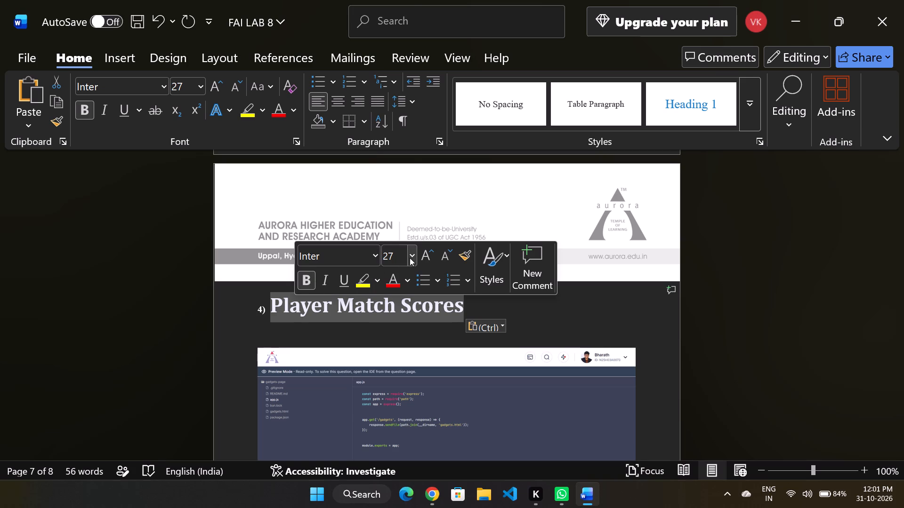
pyautogui.click(410, 258)
pyautogui.click(387, 97)
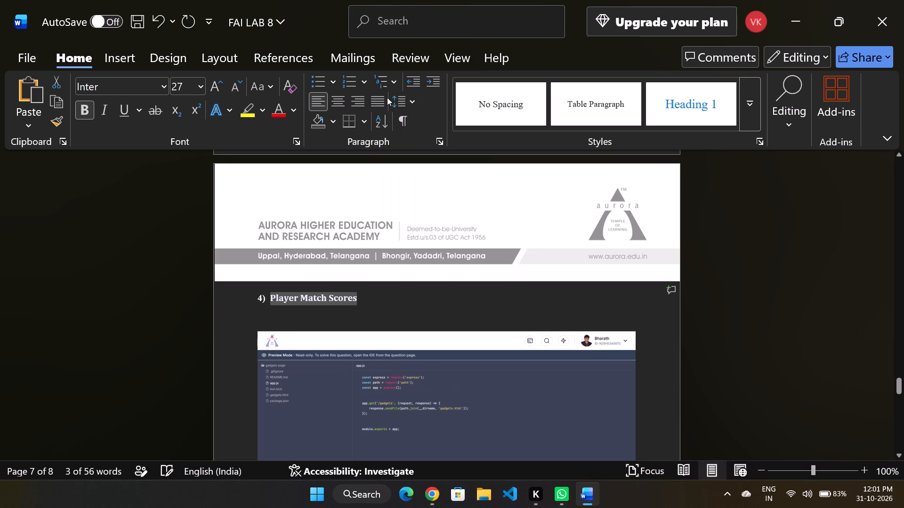
pyautogui.click(387, 307)
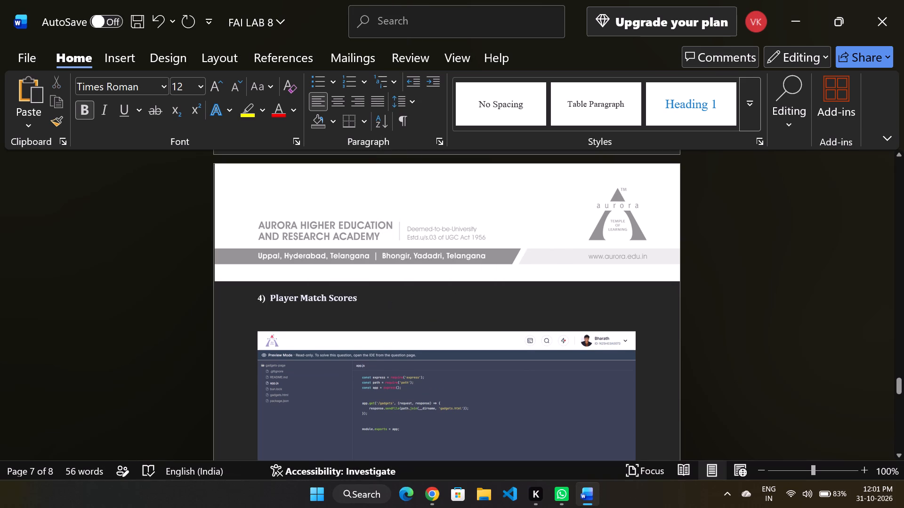
pyautogui.press('BackSpace')
# Delete the old Gadgets Page screenshot below the "4) Player Match Scores" heading.
pyautogui.click(420, 342)
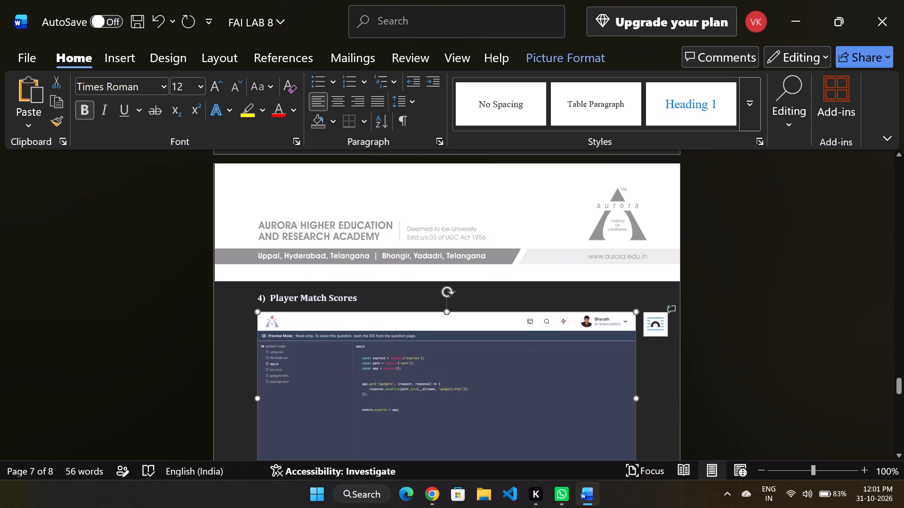
pyautogui.press('BackSpace')
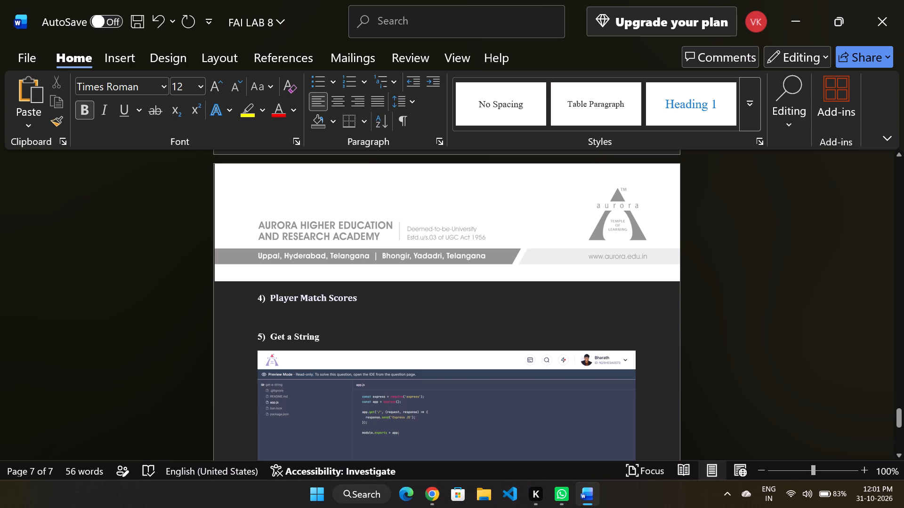
# Delete the "5) Get a String" section, including its two old screenshots, its heading and the leftover empty line.
pyautogui.click(416, 373)
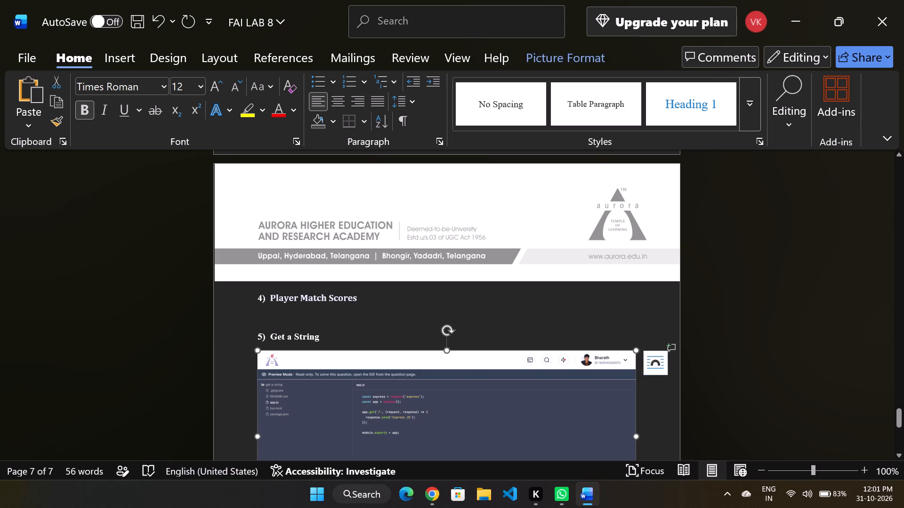
pyautogui.press('BackSpace')
pyautogui.click(354, 409)
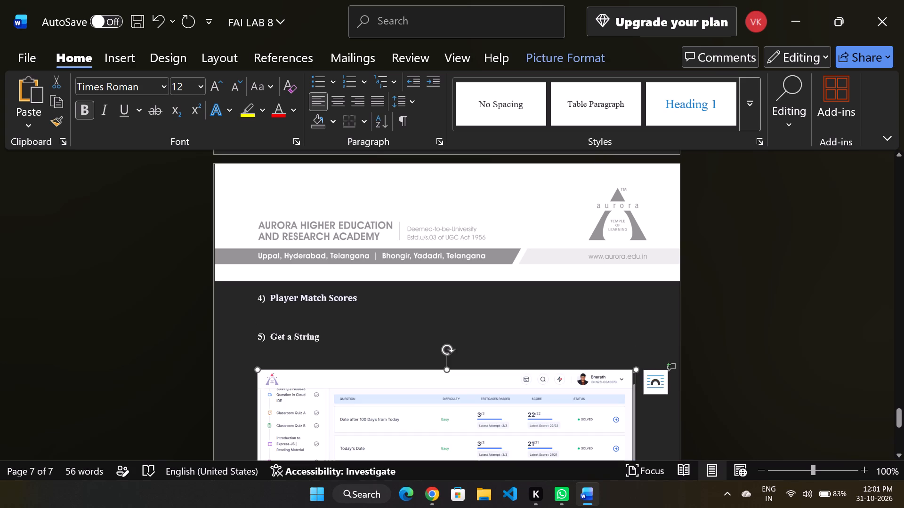
pyautogui.press('BackSpace')
pyautogui.moveTo(339, 342); pyautogui.dragTo(301, 337)
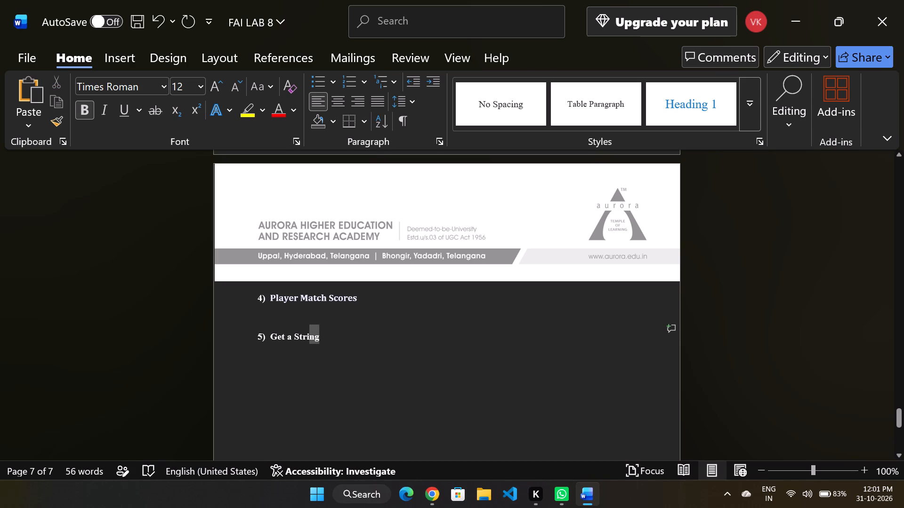
pyautogui.moveTo(301, 337); pyautogui.dragTo(210, 333)
pyautogui.press('BackSpace')
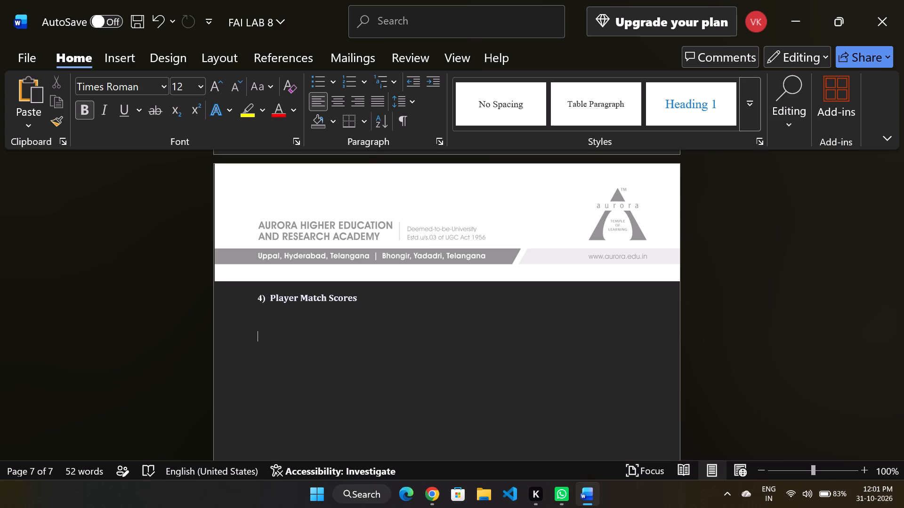
pyautogui.press('BackSpace')
# Switch to Chrome and open the code preview of the Player Match Scores practice.
pyautogui.click(430, 499)
pyautogui.click(700, 281)
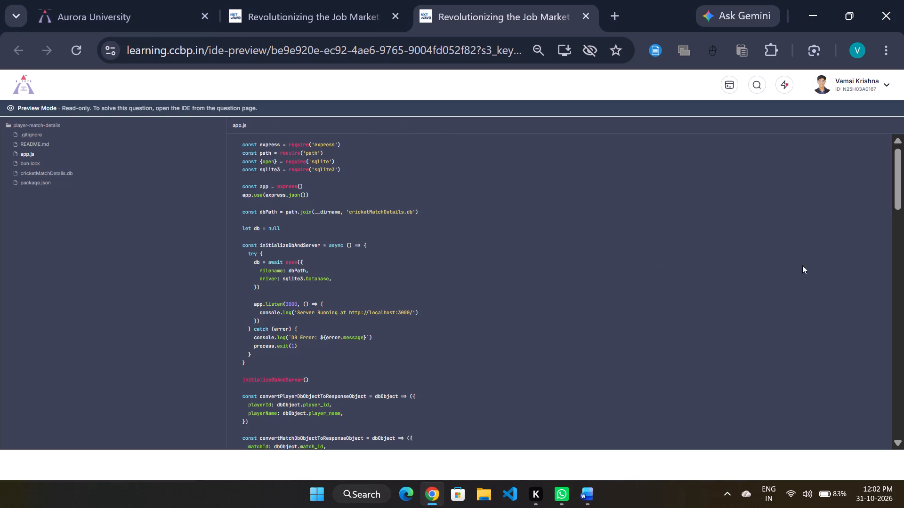
# Skim app.js, return to its beginning, and capture that part of the code with the browser profile card open.
pyautogui.scroll(-20, 777, 266)
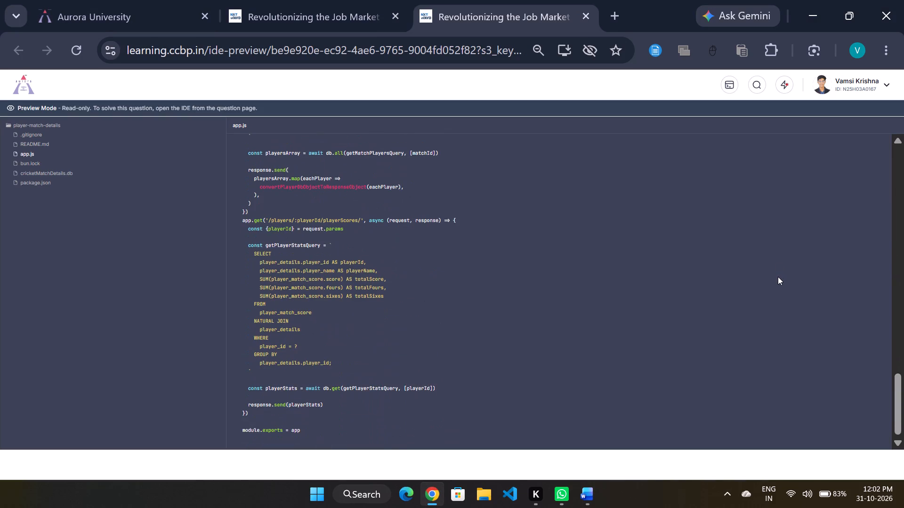
pyautogui.scroll(-1, 778, 277)
pyautogui.scroll(15, 778, 277)
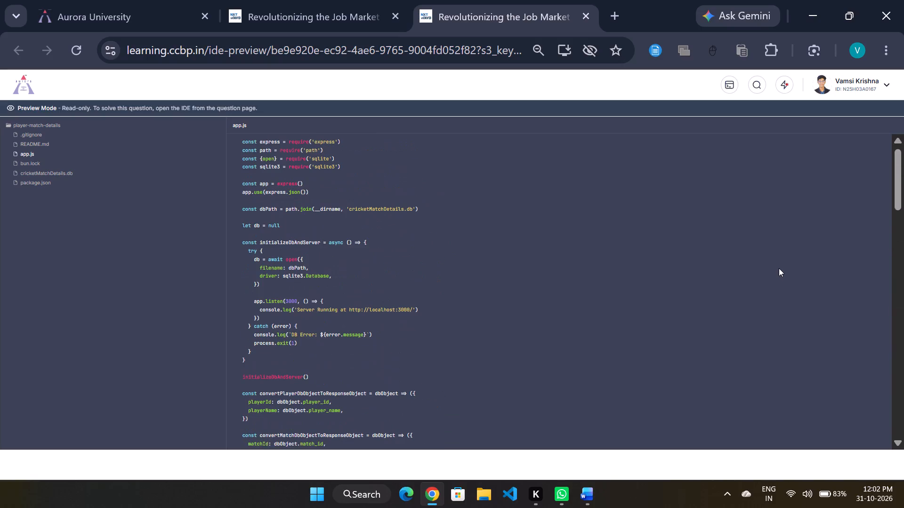
pyautogui.scroll(3, 779, 268)
pyautogui.click(867, 46)
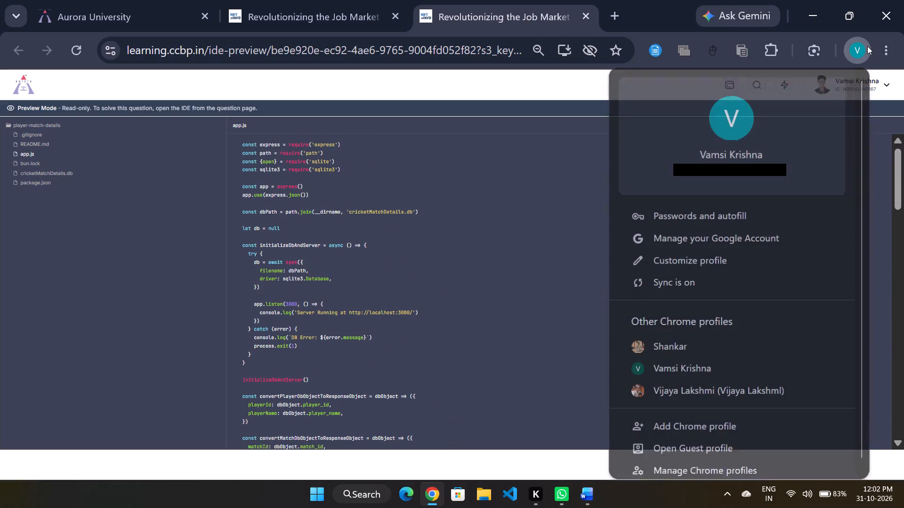
pyautogui.press('Print')
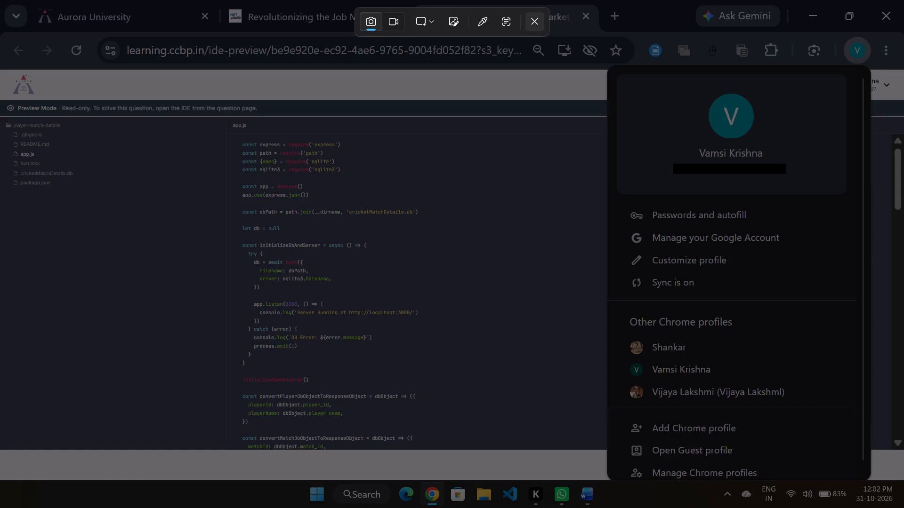
pyautogui.moveTo(4, 70); pyautogui.dragTo(847, 491)
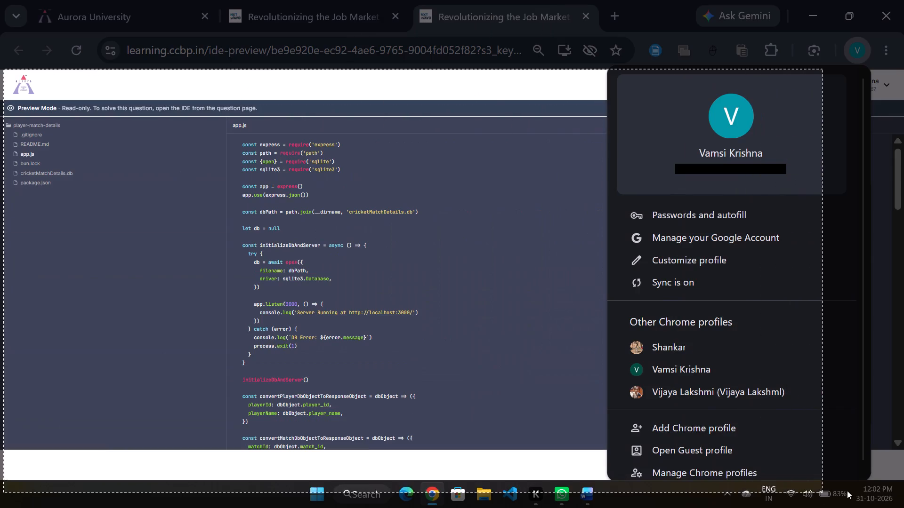
pyautogui.moveTo(847, 491); pyautogui.dragTo(879, 475)
# Switch to Word and paste the app.js screenshot below the "4) Player Match Scores" heading.
pyautogui.click(593, 486)
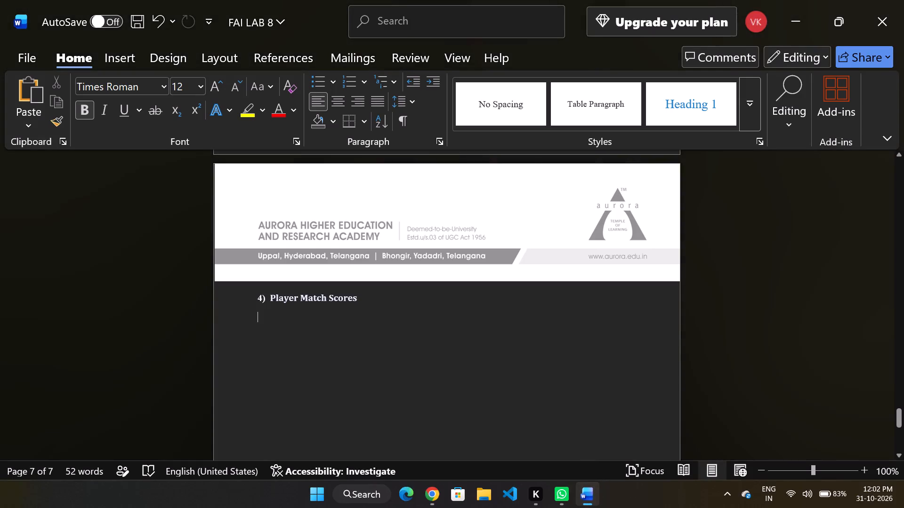
pyautogui.hotkey('ctrl', 'v')
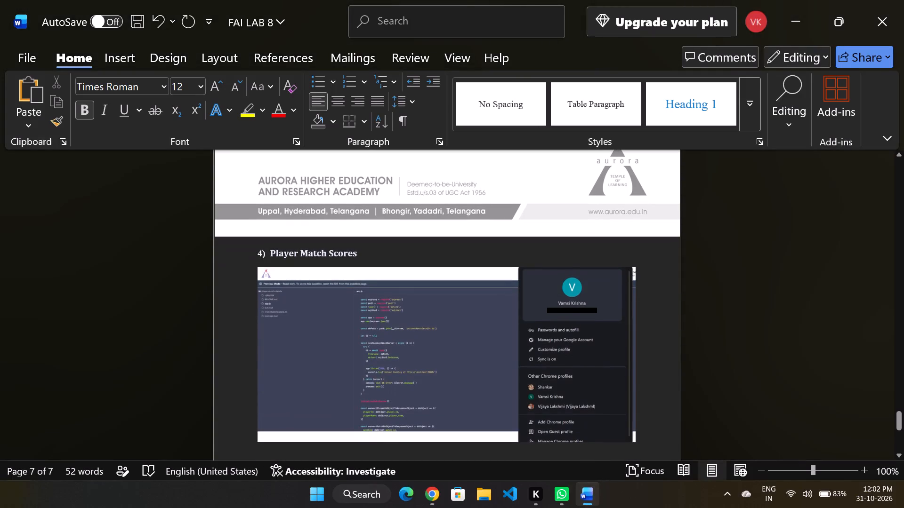
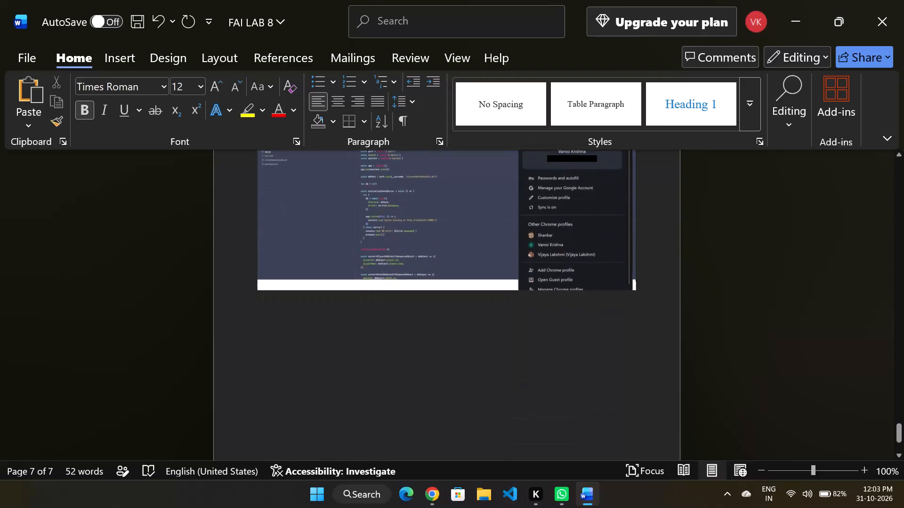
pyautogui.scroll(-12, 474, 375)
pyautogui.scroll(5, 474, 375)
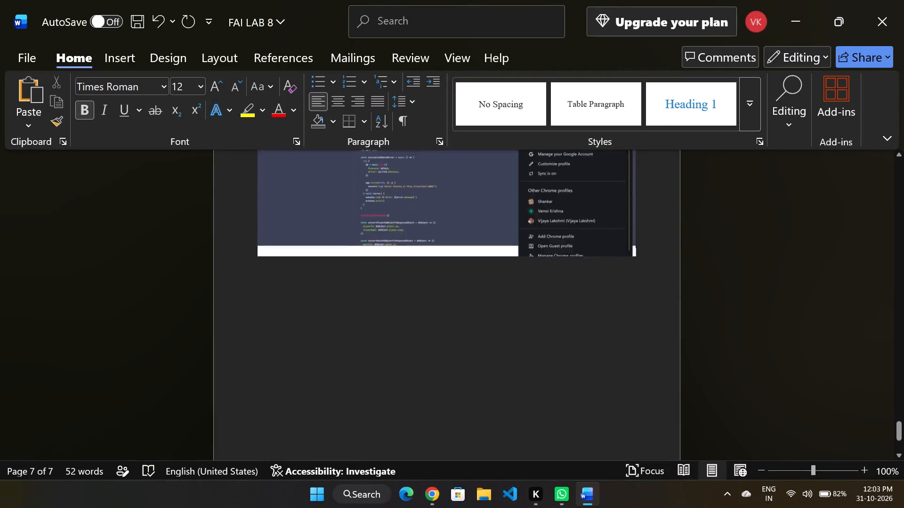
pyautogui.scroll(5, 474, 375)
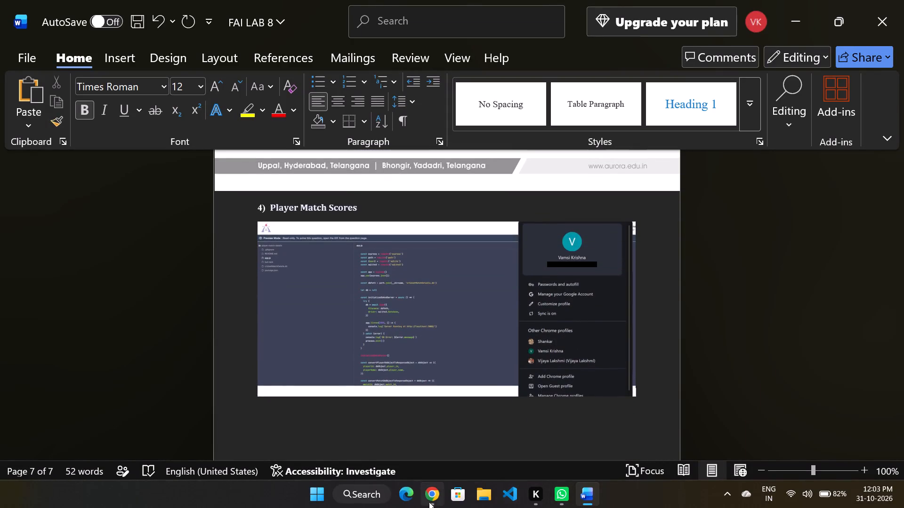
# Switch to Chrome and bring the next part of app.js into view, from the '/players/' handler to the start of the app.put handler.
pyautogui.click(429, 502)
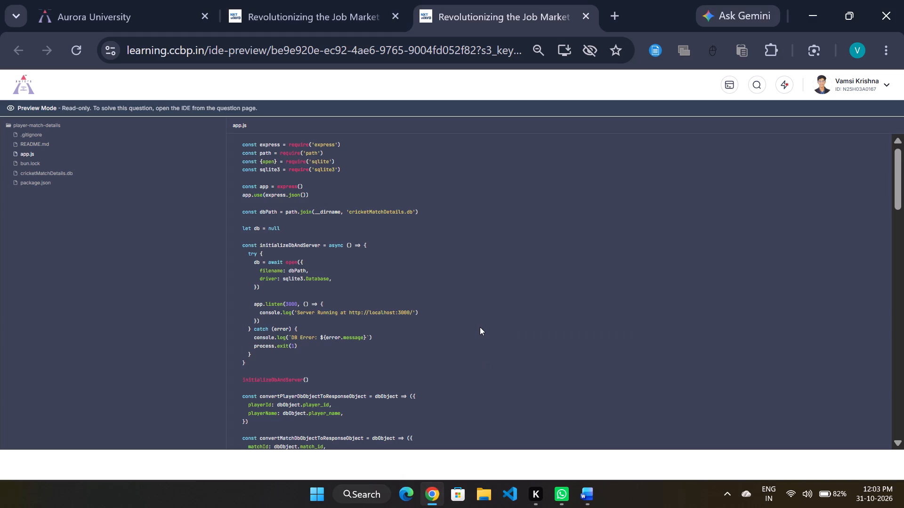
pyautogui.scroll(-5, 480, 327)
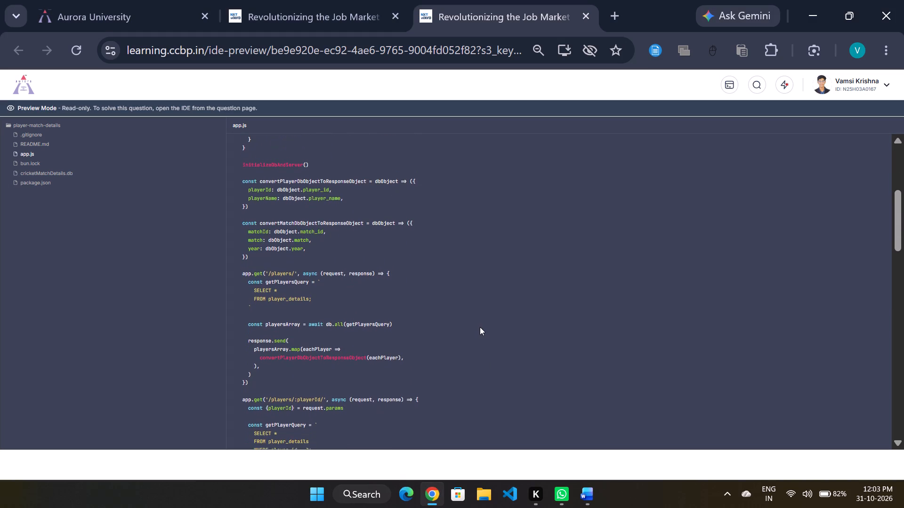
pyautogui.scroll(3, 480, 327)
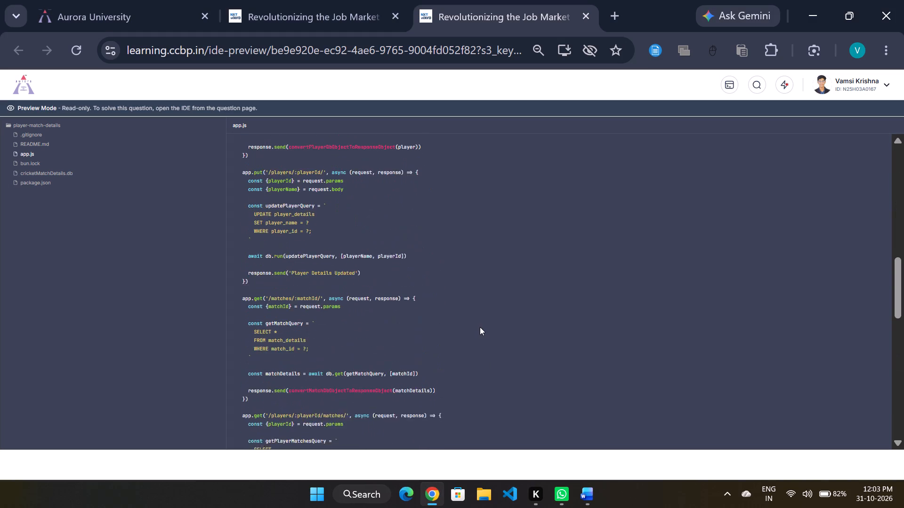
pyautogui.scroll(1, 480, 327)
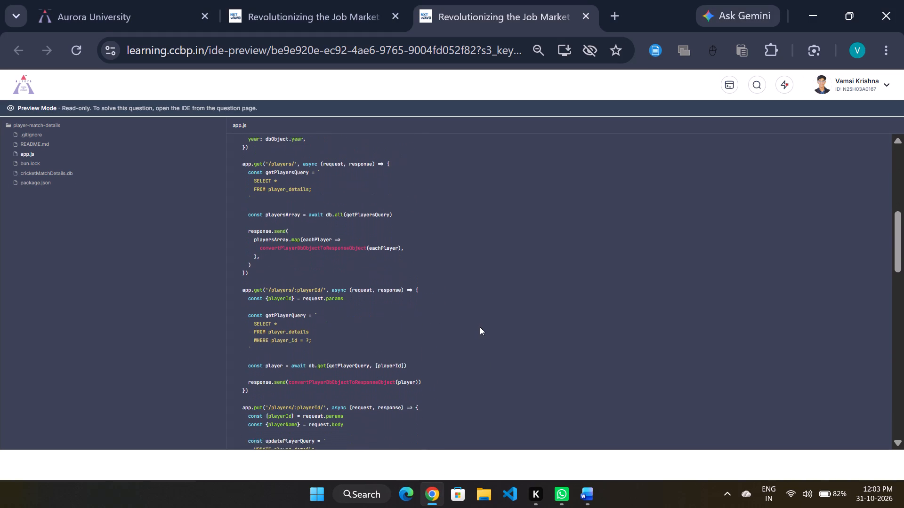
pyautogui.scroll(2, 480, 327)
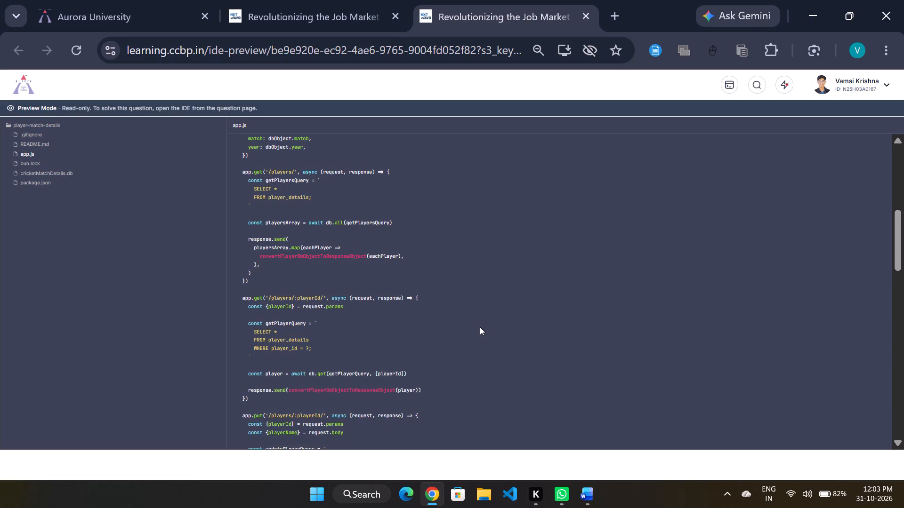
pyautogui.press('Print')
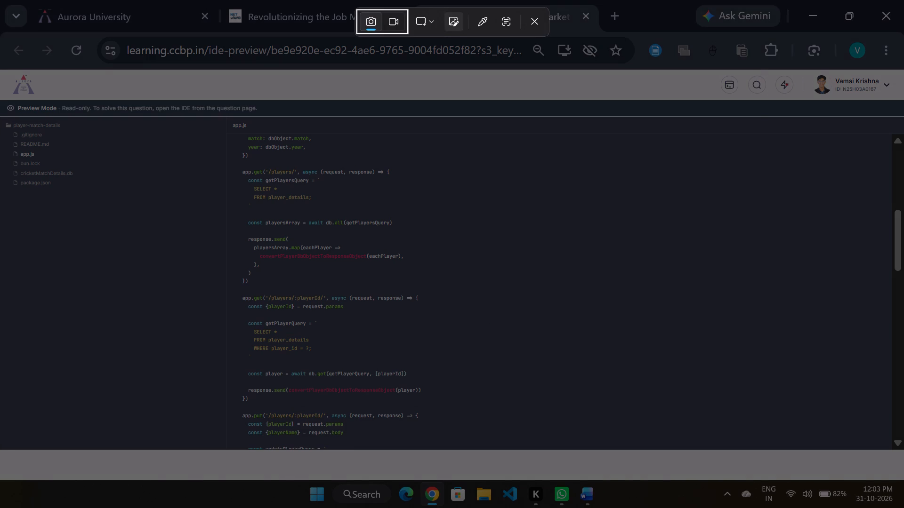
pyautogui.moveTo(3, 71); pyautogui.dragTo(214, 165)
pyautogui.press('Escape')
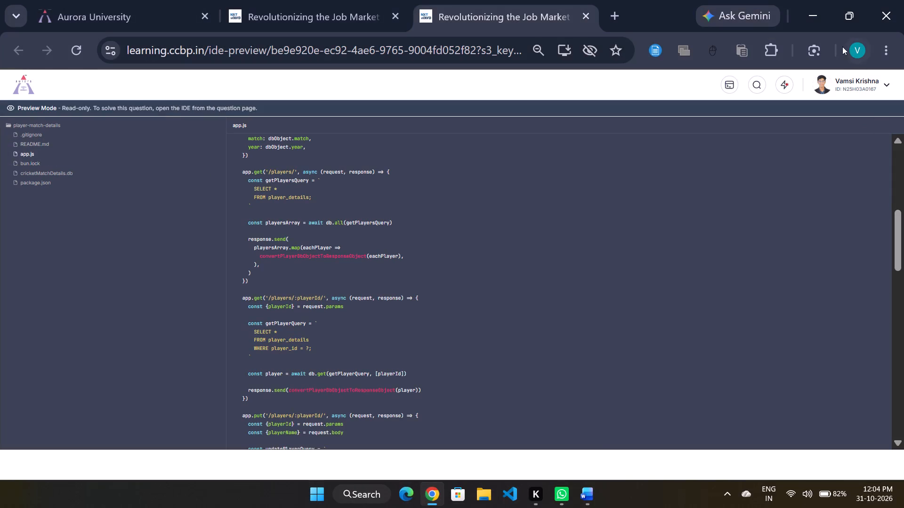
# Open the browser profile card and capture the page area showing this part of app.js together with the card.
pyautogui.click(852, 45)
pyautogui.press('Print')
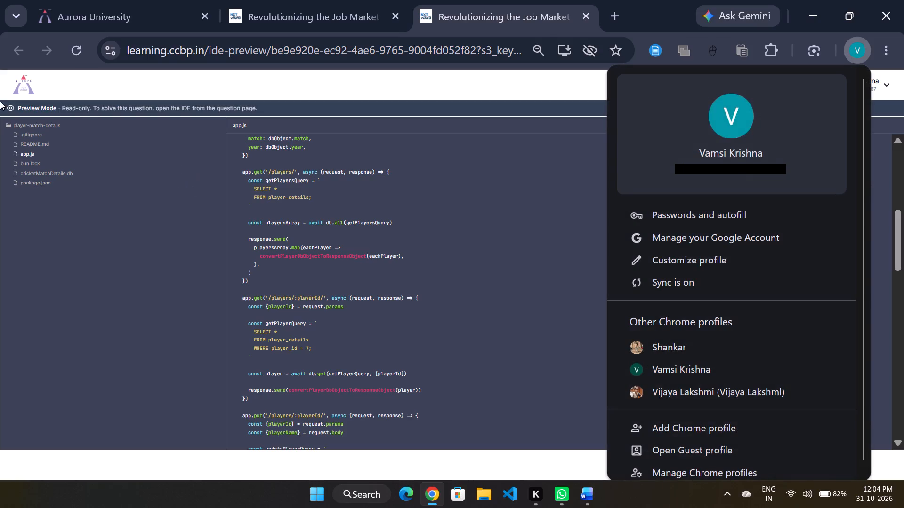
pyautogui.moveTo(3, 71); pyautogui.dragTo(577, 350)
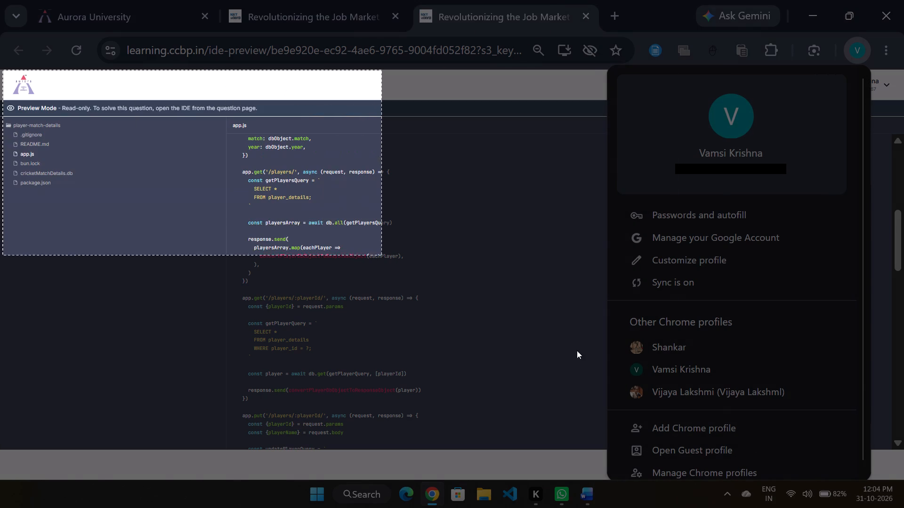
pyautogui.moveTo(577, 350); pyautogui.dragTo(870, 472)
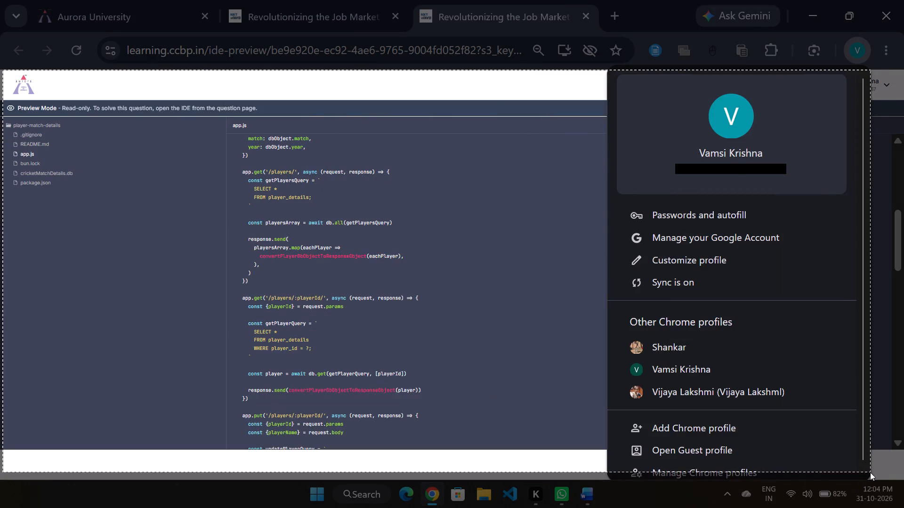
pyautogui.moveTo(870, 472); pyautogui.dragTo(881, 482)
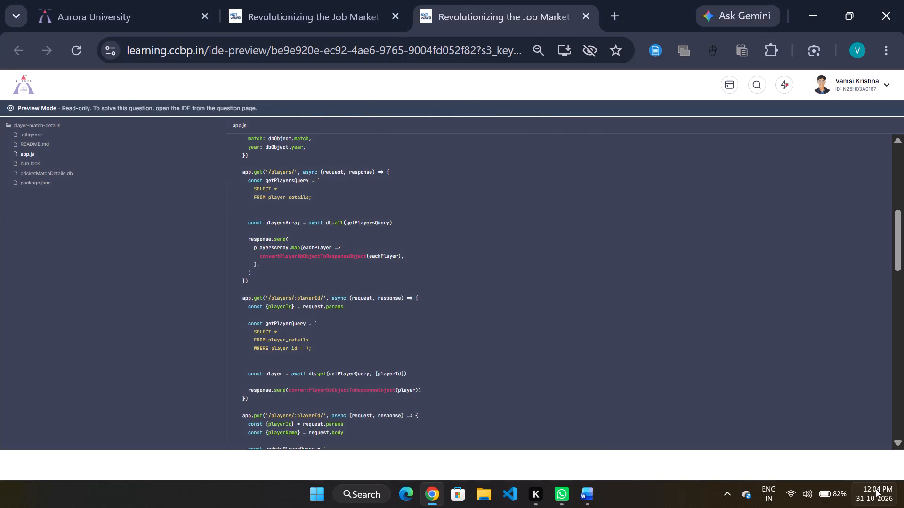
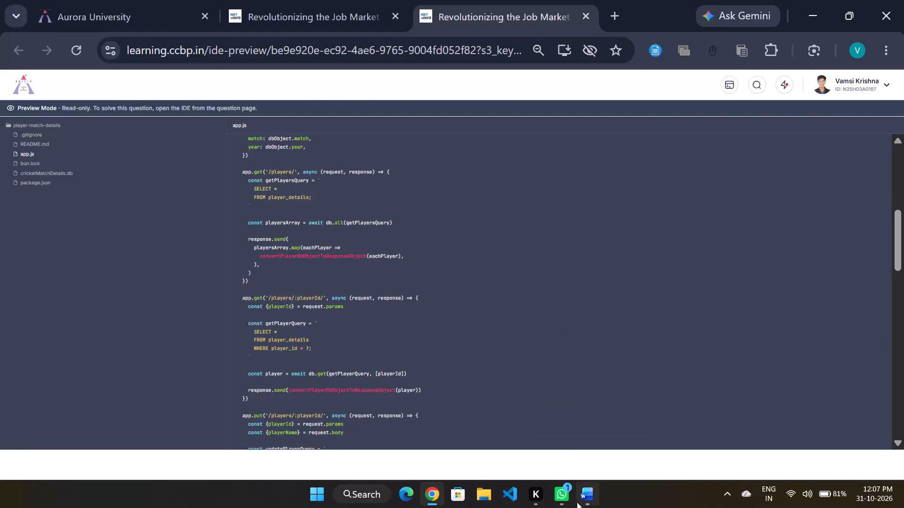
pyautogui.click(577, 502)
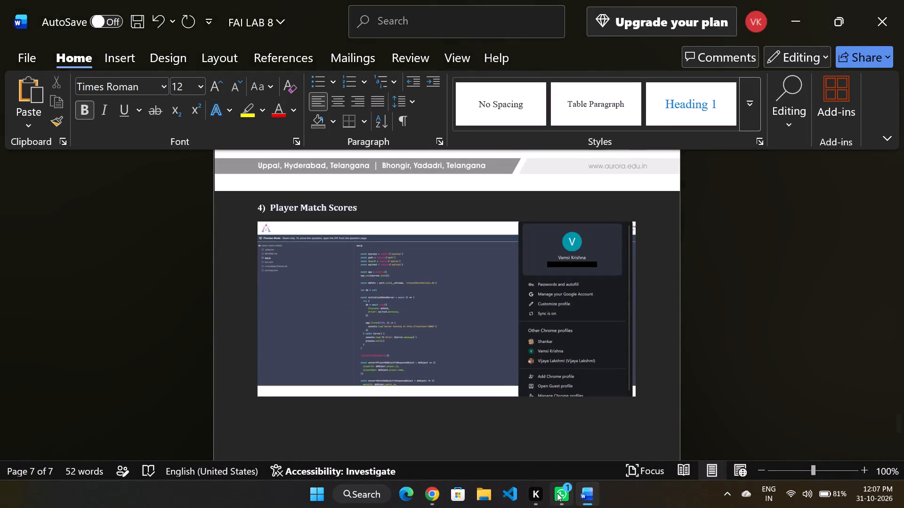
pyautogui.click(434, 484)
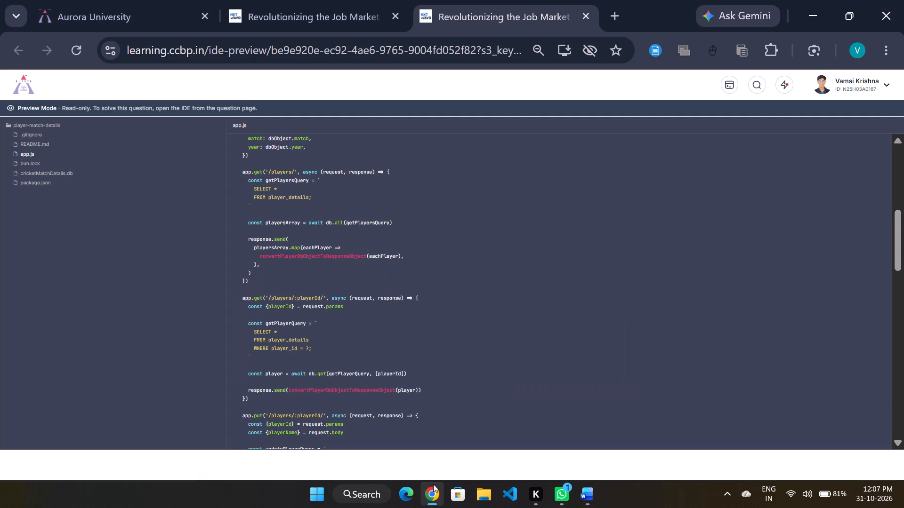
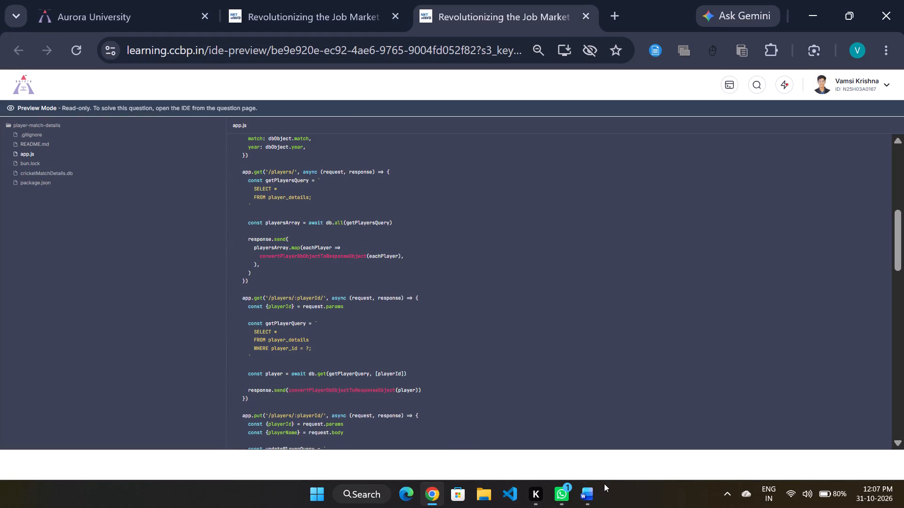
# In the FAI LAB 8 Word document, paste the most recently copied app.js screenshot below the first image under Player Match Scores.
pyautogui.click(574, 493)
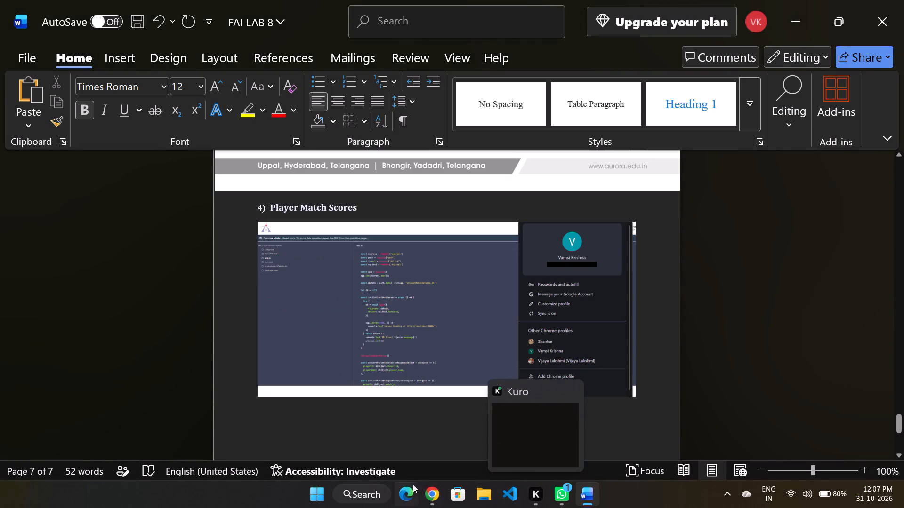
pyautogui.click(426, 484)
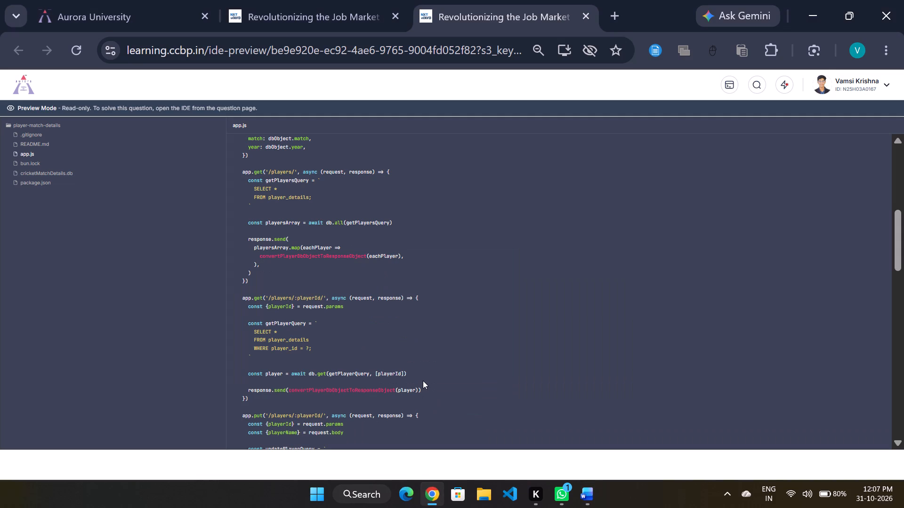
pyautogui.scroll(1, 423, 381)
pyautogui.scroll(-1, 423, 381)
pyautogui.press('super+v')
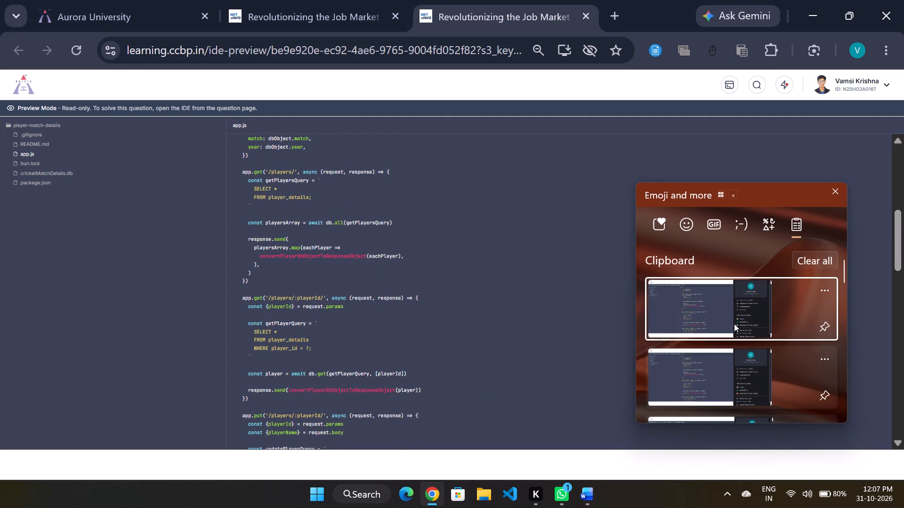
pyautogui.click(586, 494)
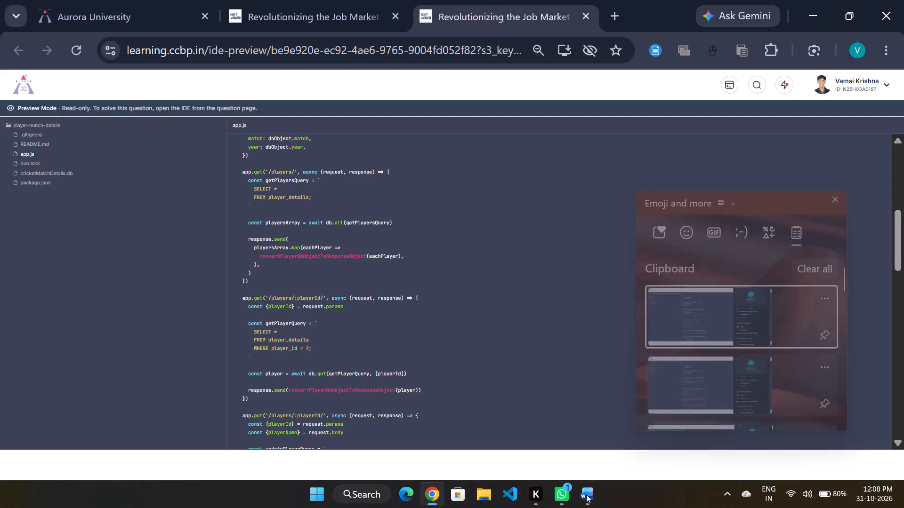
pyautogui.click(582, 487)
pyautogui.press('super+v')
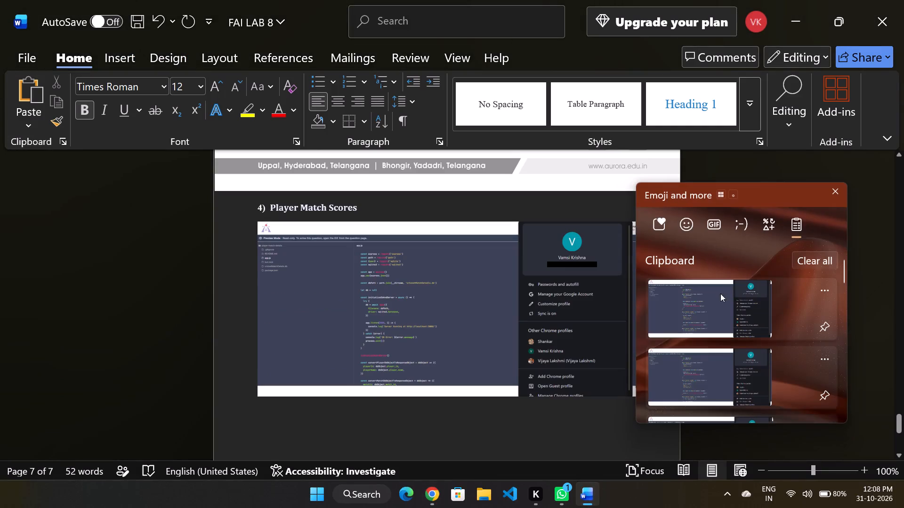
pyautogui.click(736, 294)
pyautogui.hotkey('ctrl', 'v')
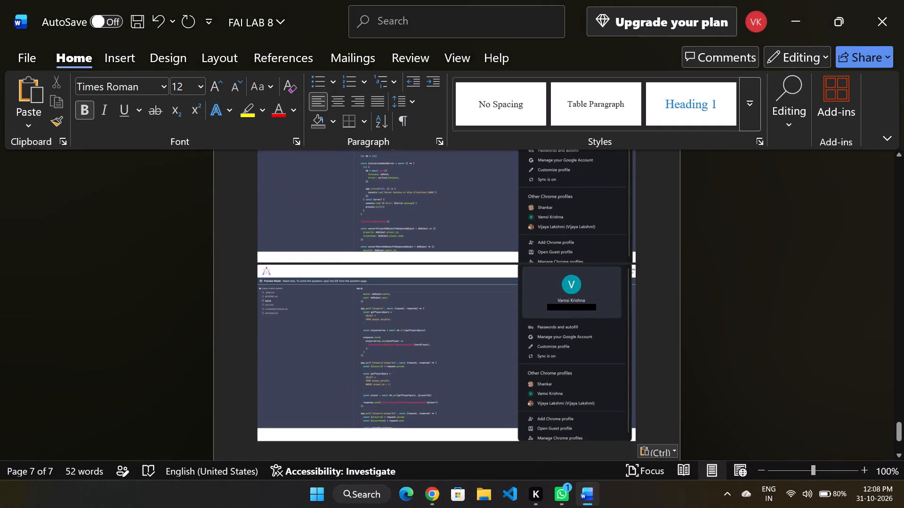
# In Chrome, capture the app.js page area showing the match details and player matches routes, with the browser profile card open.
pyautogui.click(432, 500)
pyautogui.scroll(-4, 492, 324)
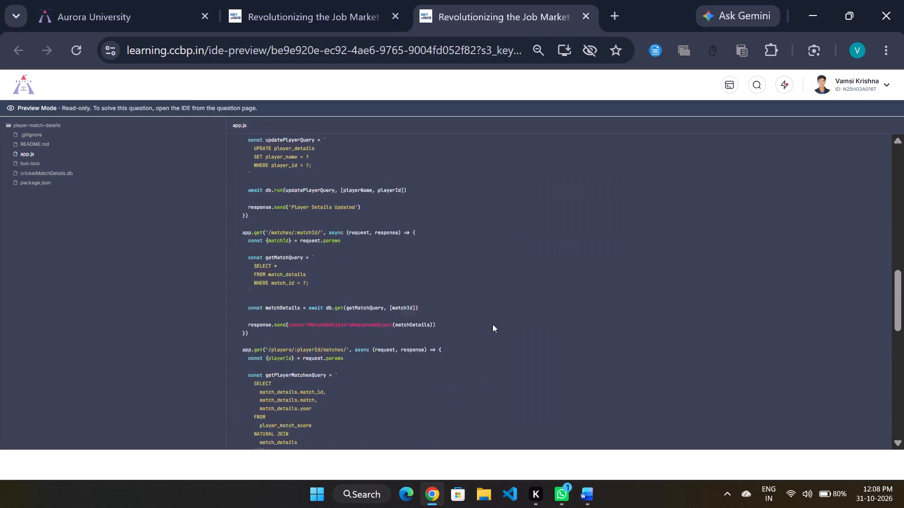
pyautogui.scroll(2, 492, 324)
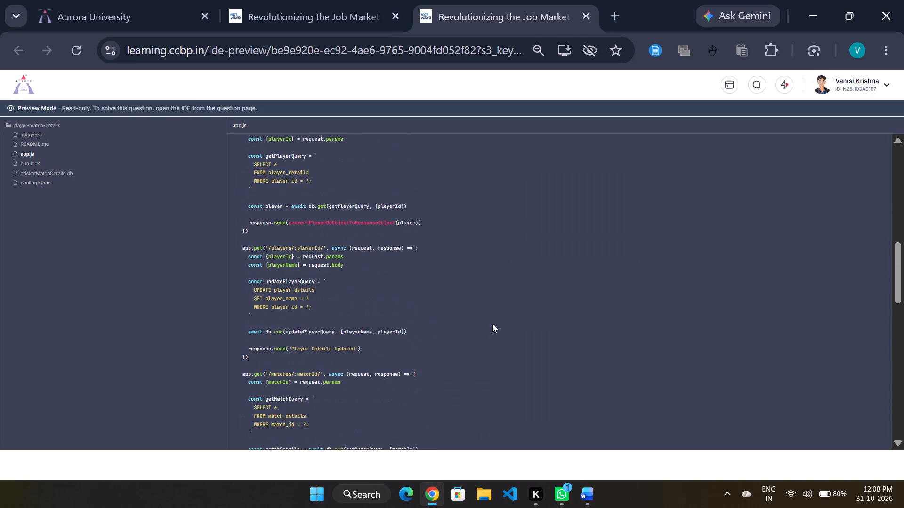
pyautogui.scroll(-1, 492, 324)
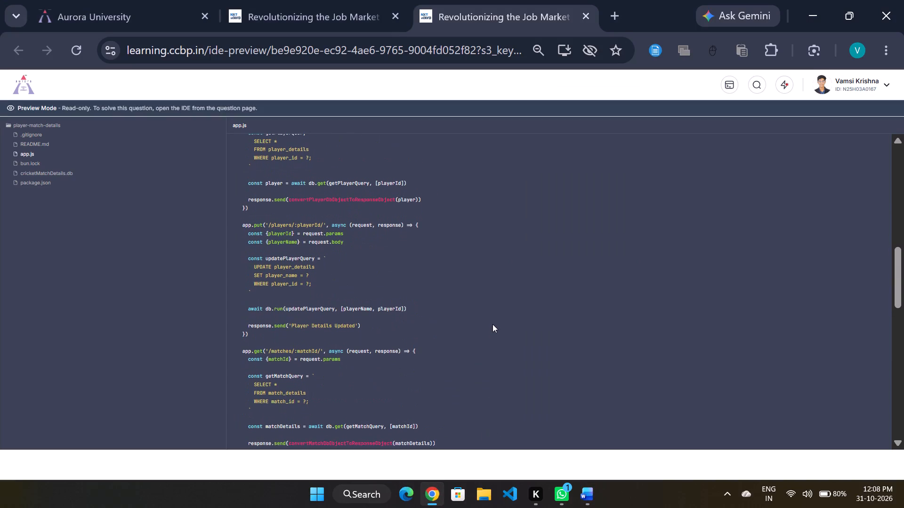
pyautogui.scroll(-3, 492, 324)
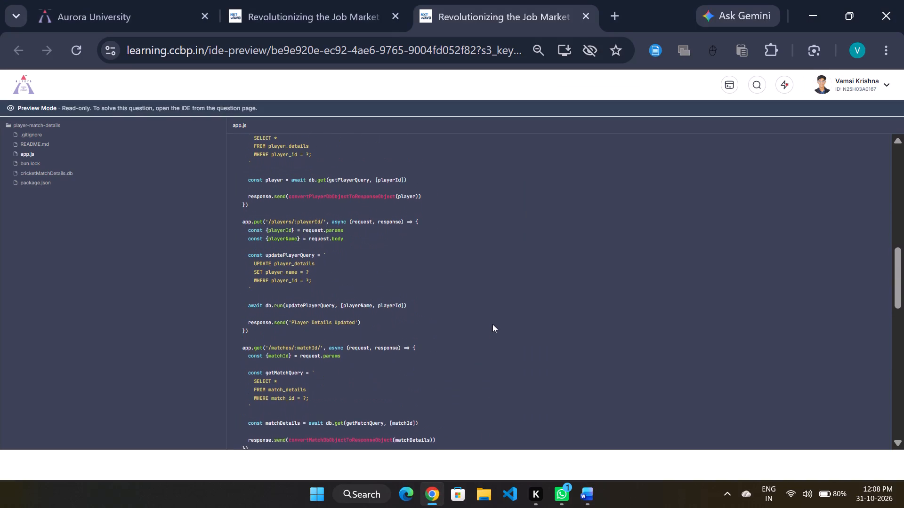
pyautogui.scroll(-1, 492, 324)
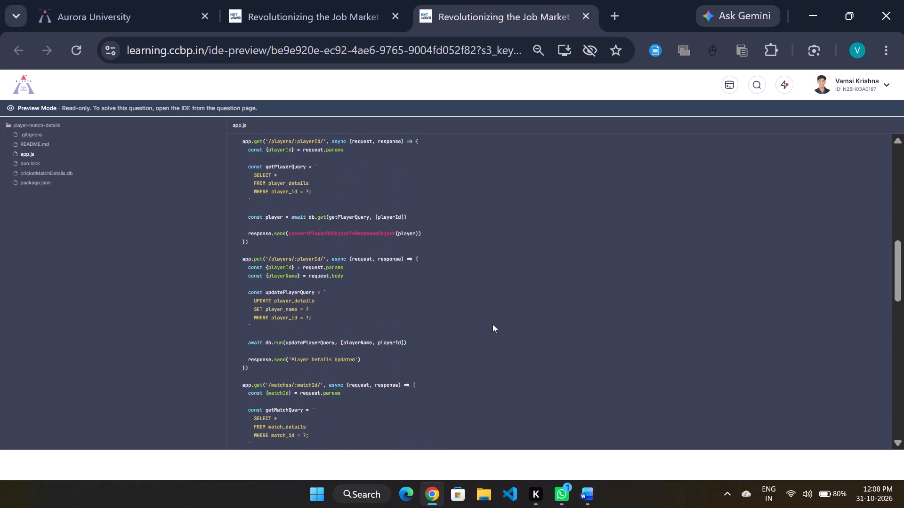
pyautogui.scroll(-8, 492, 324)
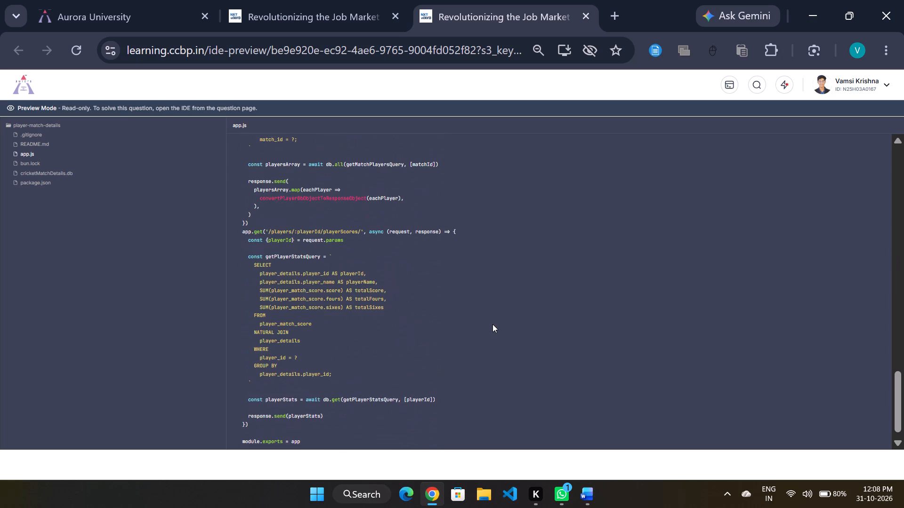
pyautogui.scroll(10, 492, 324)
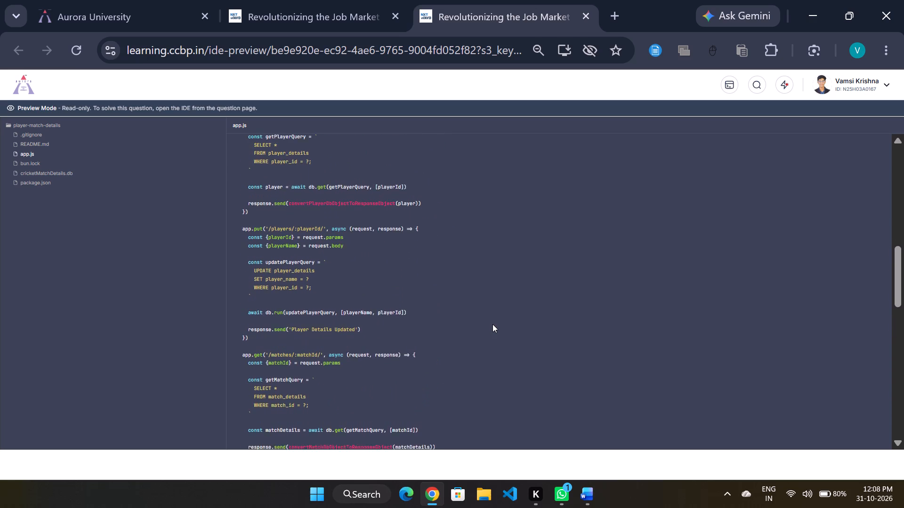
pyautogui.hscroll(1, 492, 324)
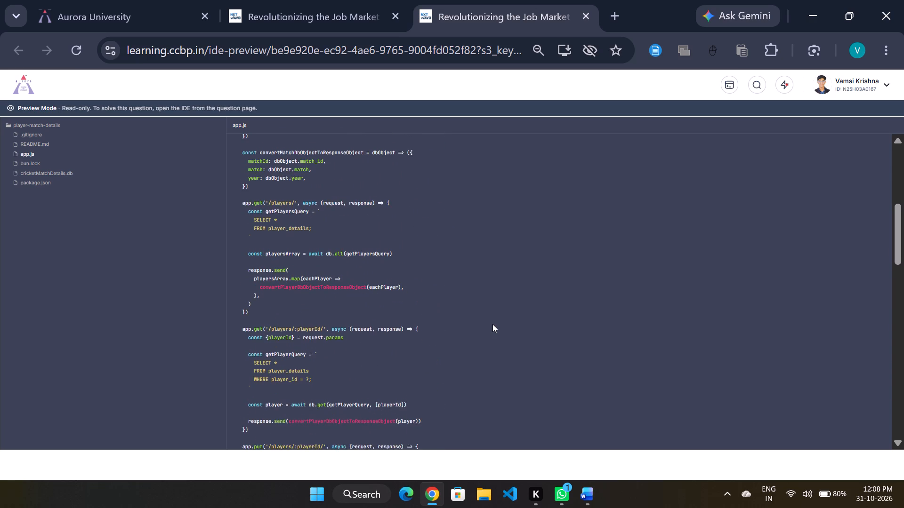
pyautogui.hscroll(1, 492, 324)
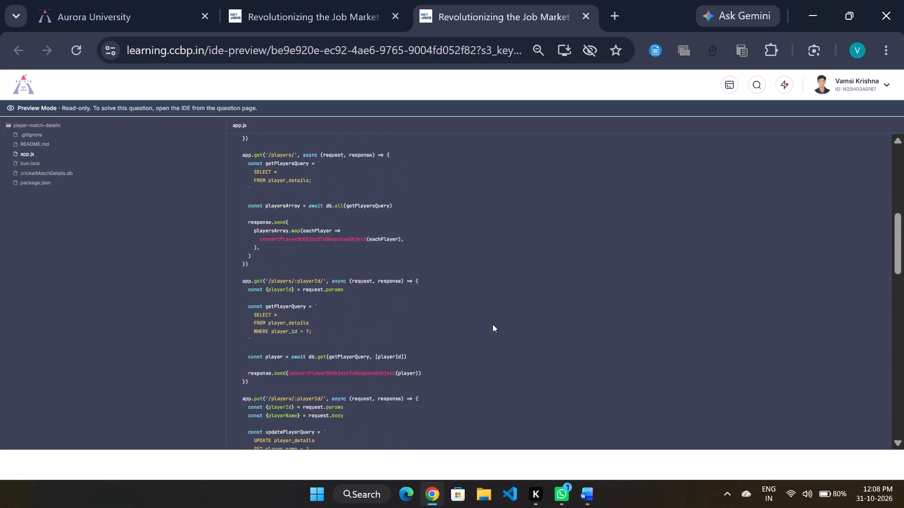
pyautogui.hscroll(1, 492, 324)
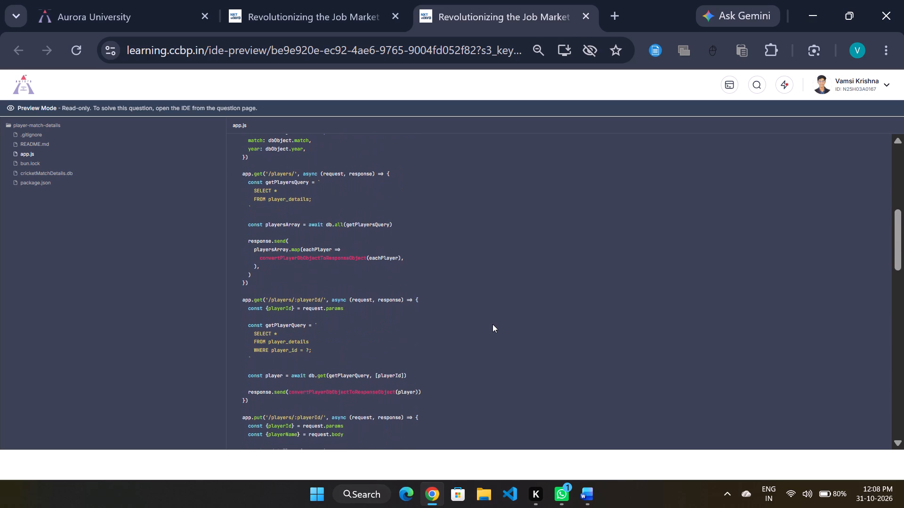
pyautogui.hscroll(1, 492, 324)
pyautogui.scroll(-1, 492, 324)
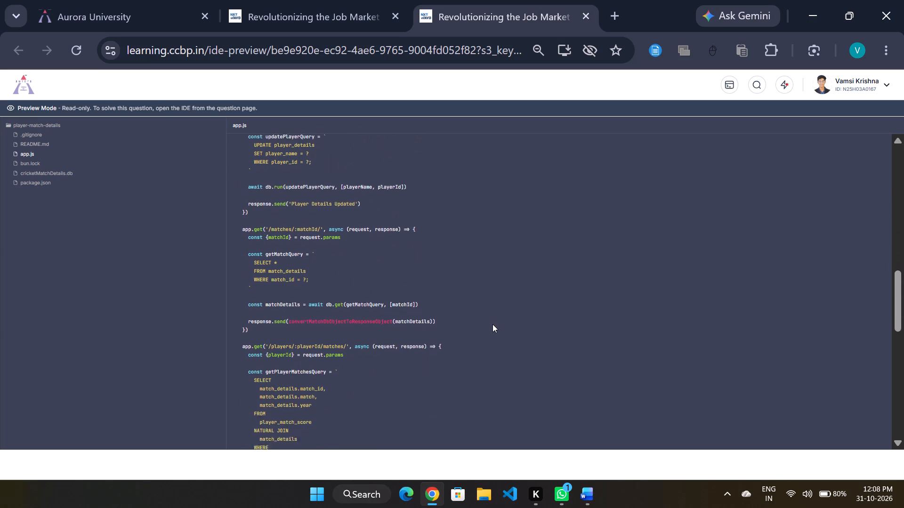
pyautogui.scroll(-3, 492, 324)
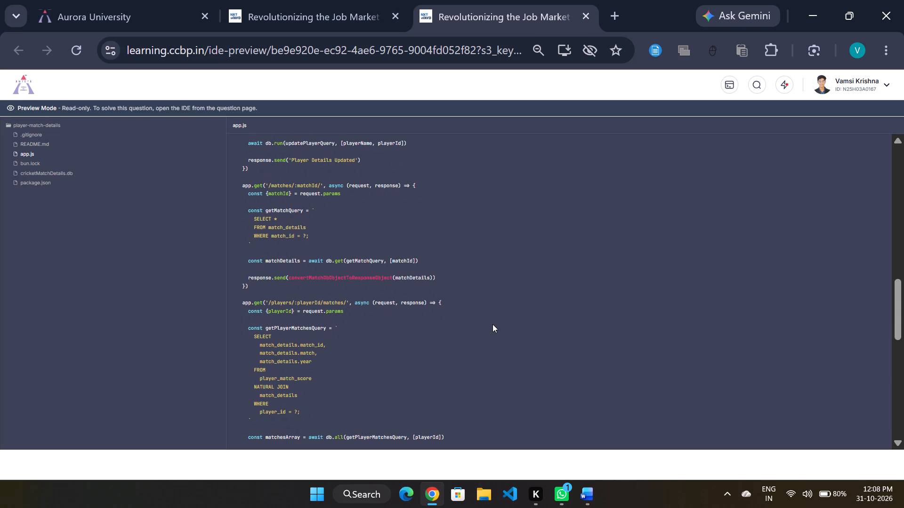
pyautogui.press('Print')
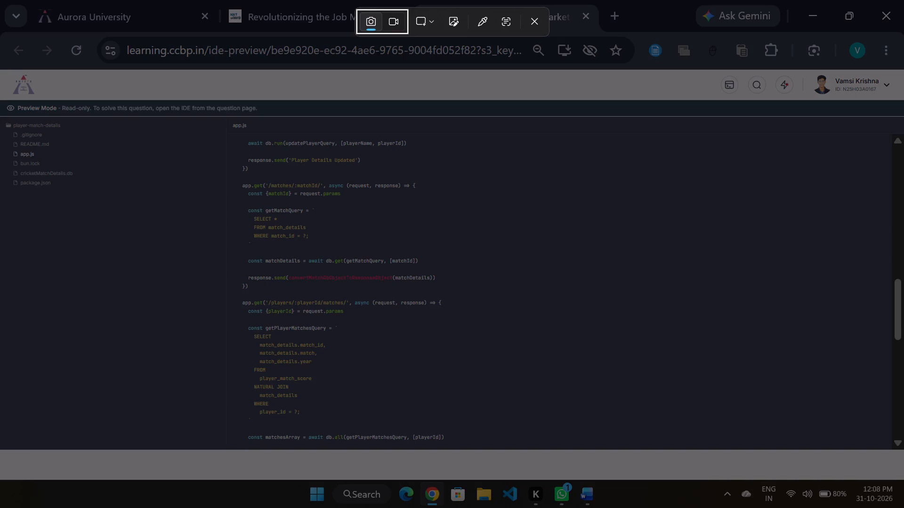
pyautogui.press('Escape')
pyautogui.click(850, 54)
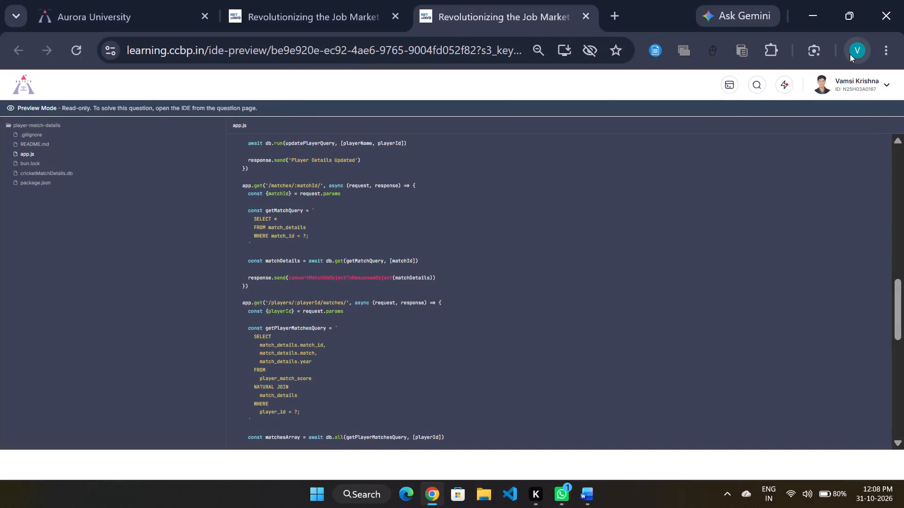
pyautogui.press('Print')
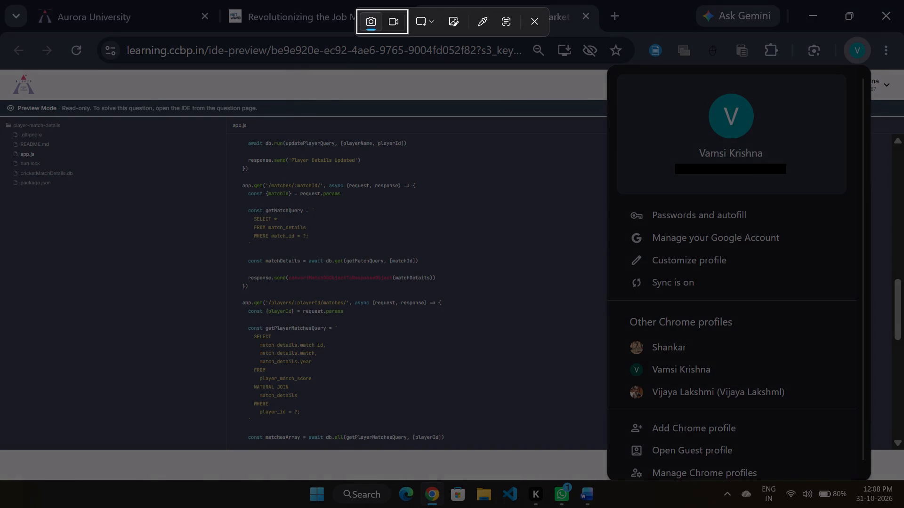
pyautogui.moveTo(0, 71); pyautogui.dragTo(848, 480)
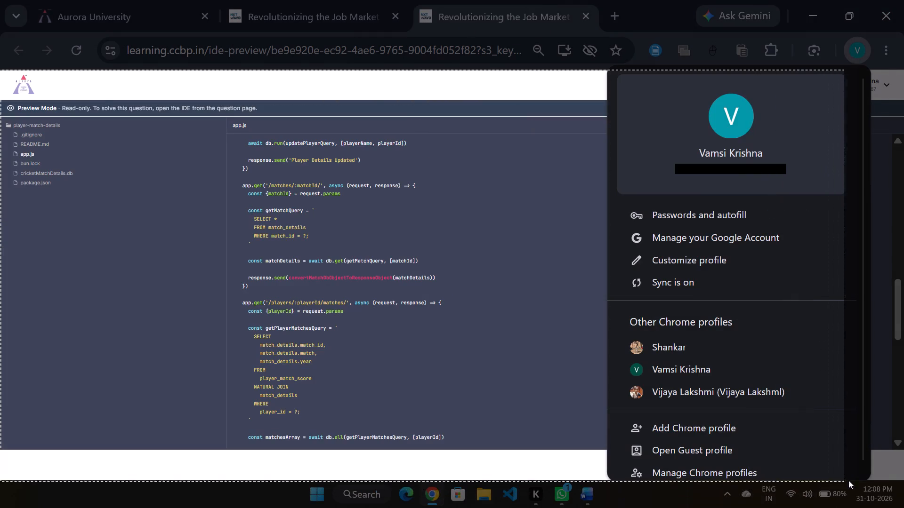
pyautogui.moveTo(848, 480); pyautogui.dragTo(892, 479)
# In Word, paste the new screenshot on a new line below the second Player Match Scores image.
pyautogui.click(576, 486)
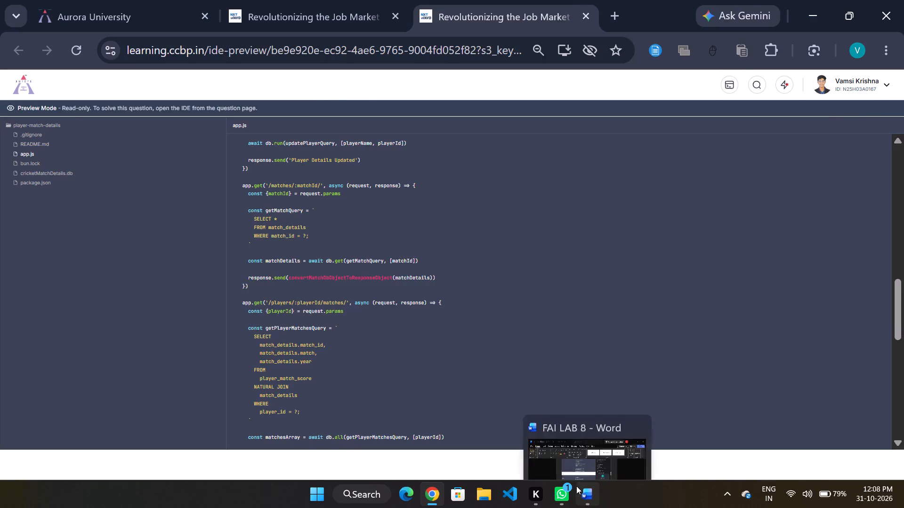
pyautogui.press('Return')
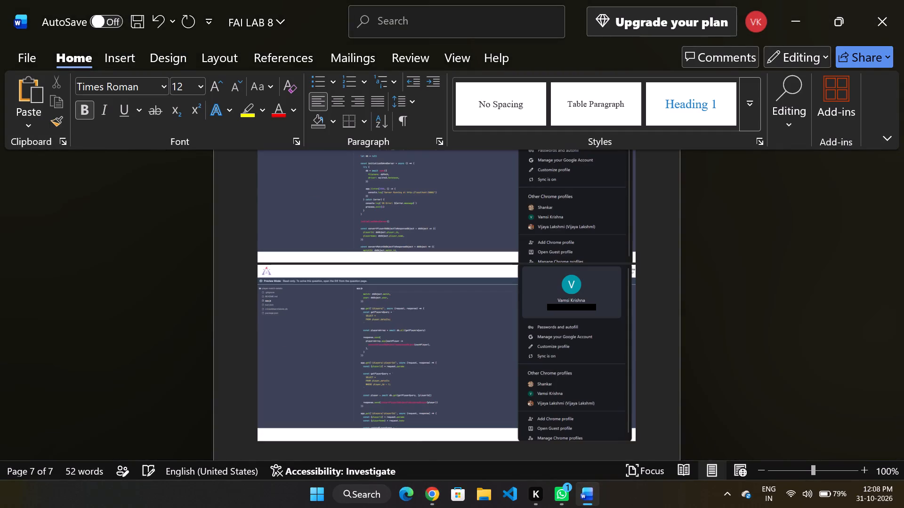
pyautogui.hotkey('ctrl', 'v')
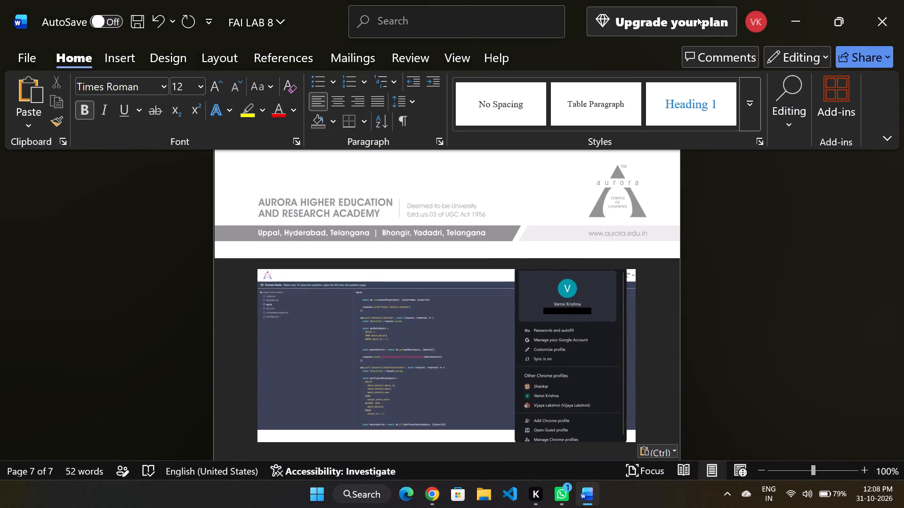
# In Chrome, capture the end of app.js with the playerScores route through module.exports, with the browser profile card open.
pyautogui.click(788, 1)
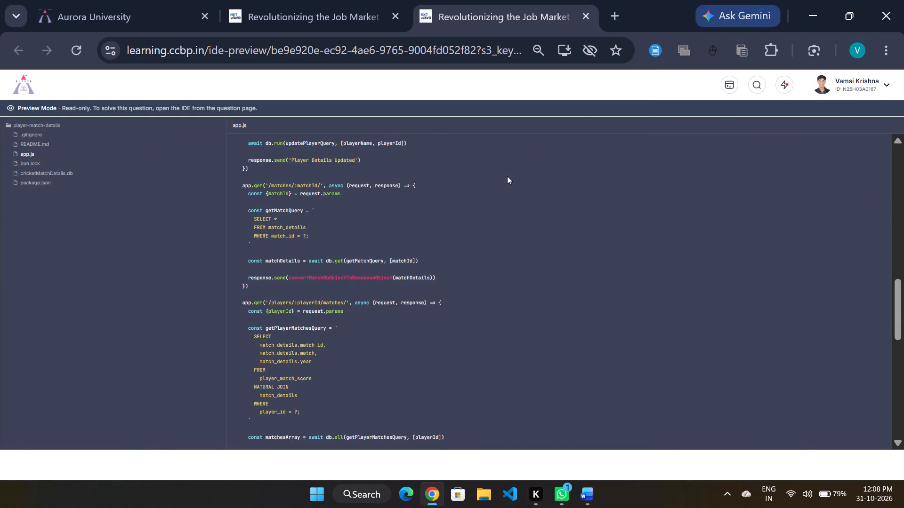
pyautogui.scroll(-9, 507, 176)
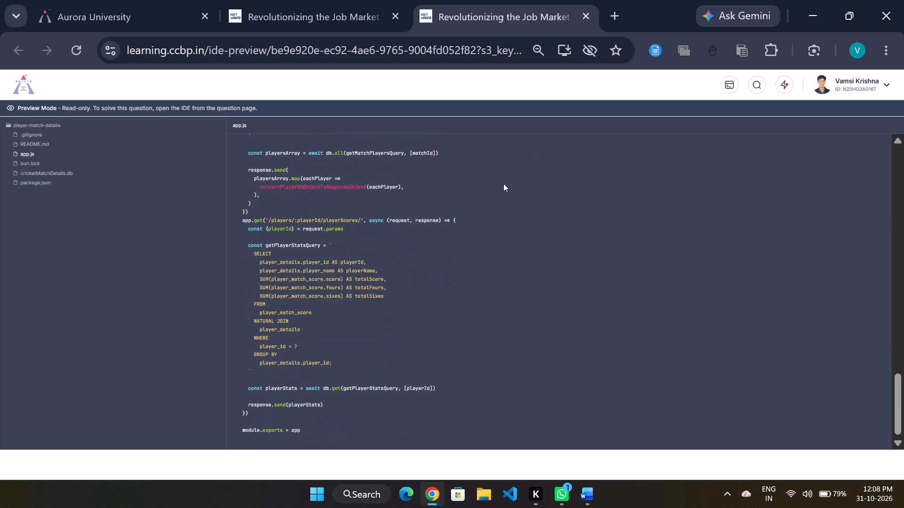
pyautogui.scroll(2, 503, 183)
pyautogui.scroll(-4, 503, 183)
pyautogui.scroll(1, 503, 183)
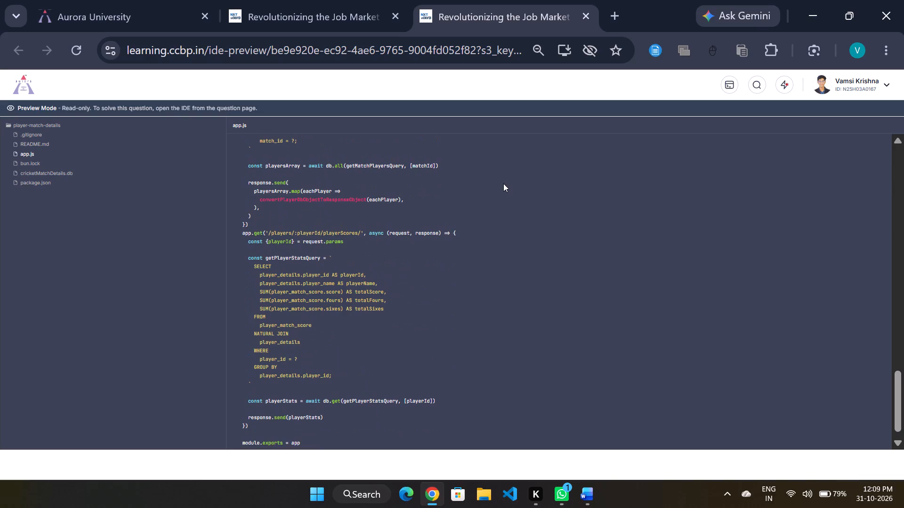
pyautogui.press('Print')
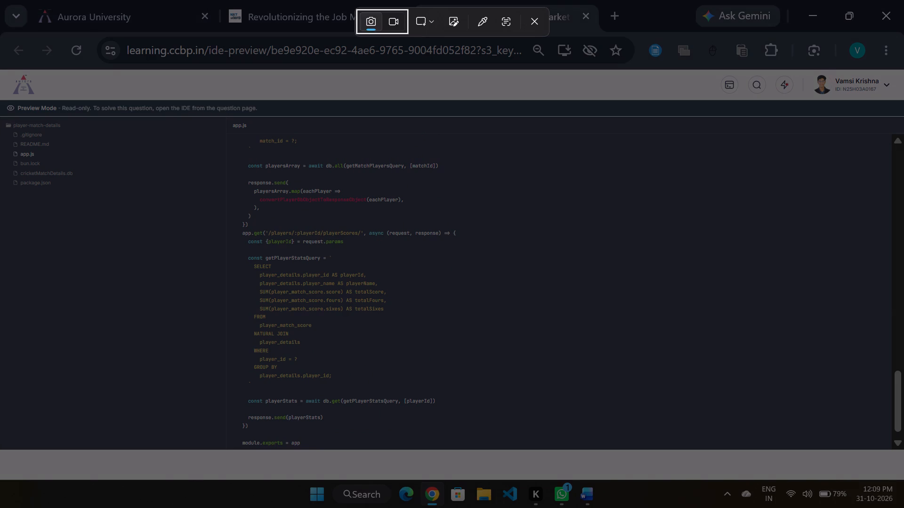
pyautogui.press('Escape')
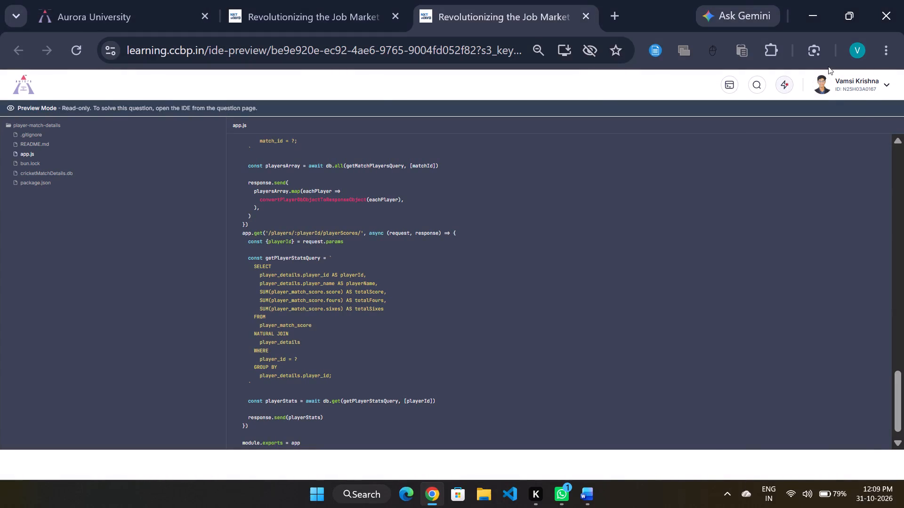
pyautogui.click(855, 52)
pyautogui.press('Print')
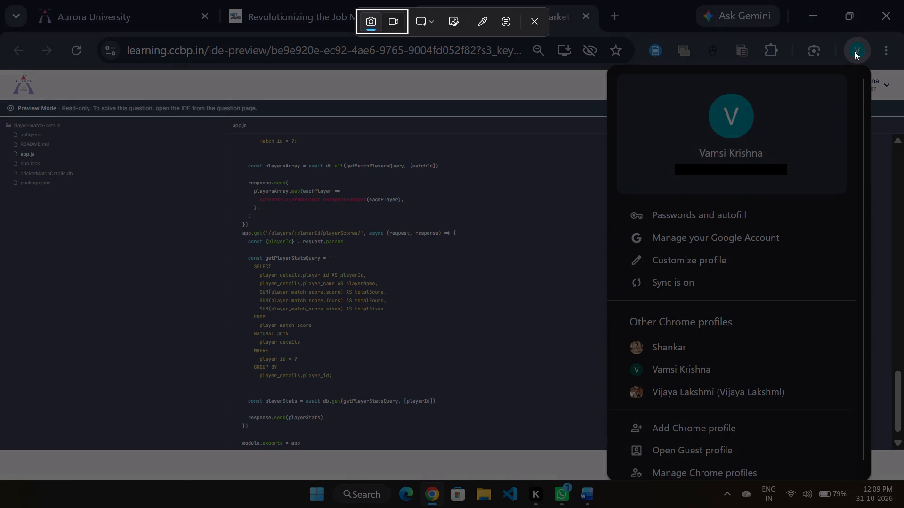
pyautogui.moveTo(3, 71); pyautogui.dragTo(886, 474)
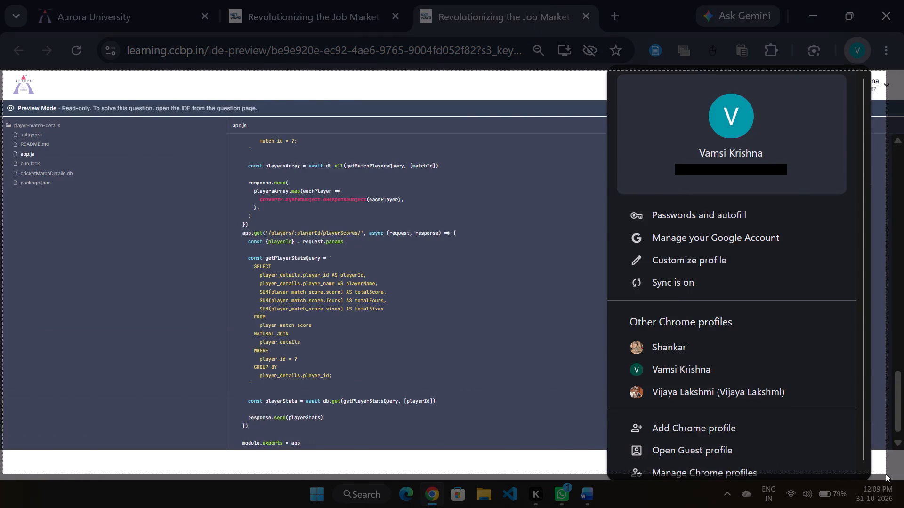
pyautogui.moveTo(886, 474); pyautogui.dragTo(890, 463)
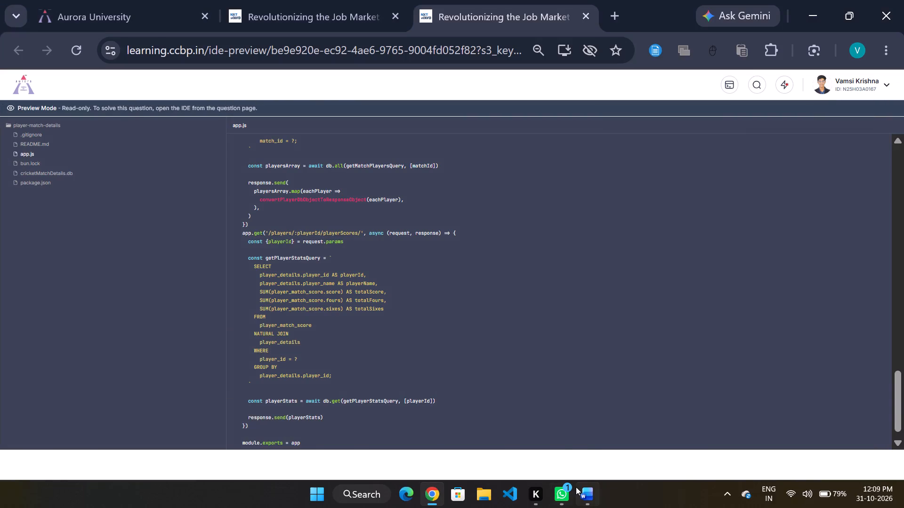
# In Word, paste the end-of-file app.js screenshot on a new line below the match routes screenshot.
pyautogui.click(576, 487)
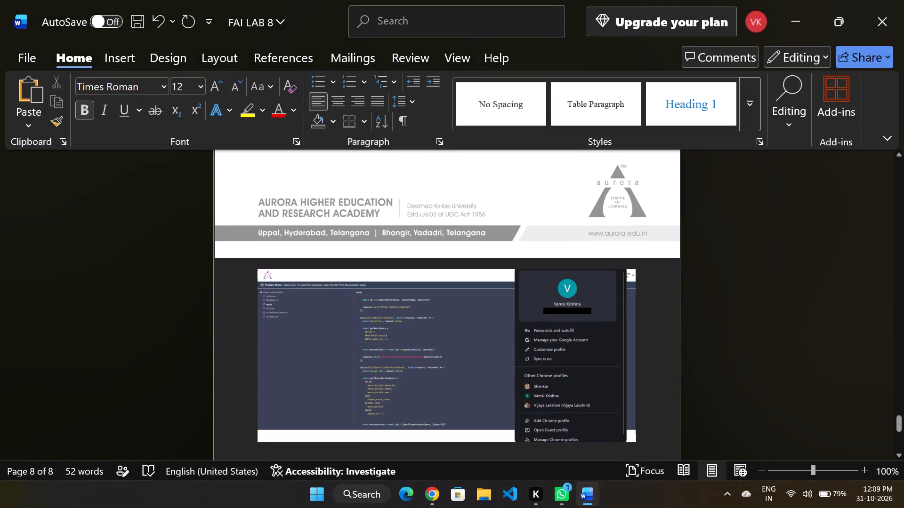
pyautogui.click(683, 417)
pyautogui.press('Return')
pyautogui.press('Return')
pyautogui.hotkey('ctrl', 'v')
pyautogui.scroll(-8, 683, 416)
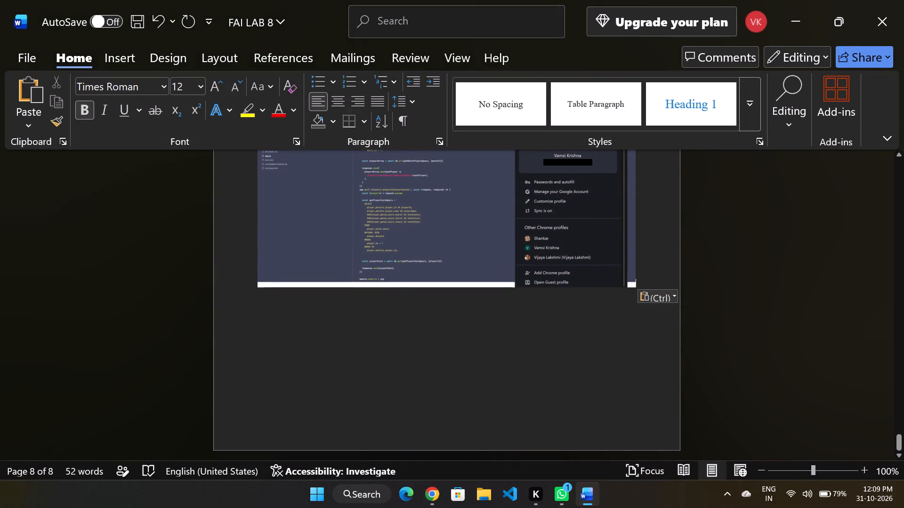
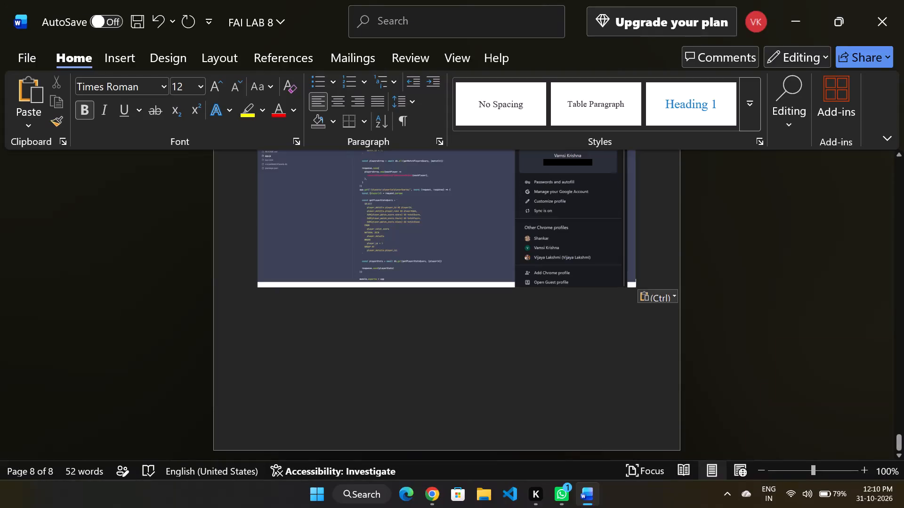
# In Chrome, leave the app.js preview for the Coding Practice list and capture the page showing Covid-19 India and Player Match Scores.
pyautogui.scroll(3, 508, 347)
pyautogui.scroll(-4, 508, 347)
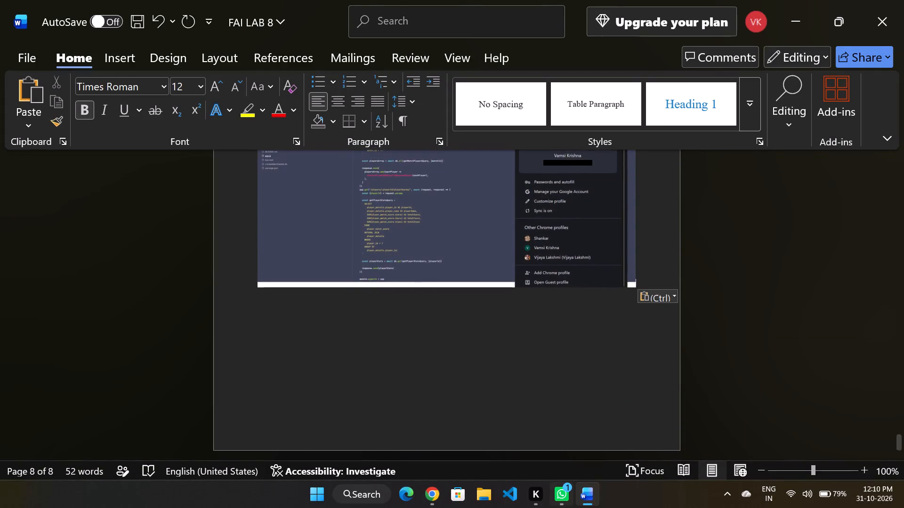
pyautogui.click(440, 484)
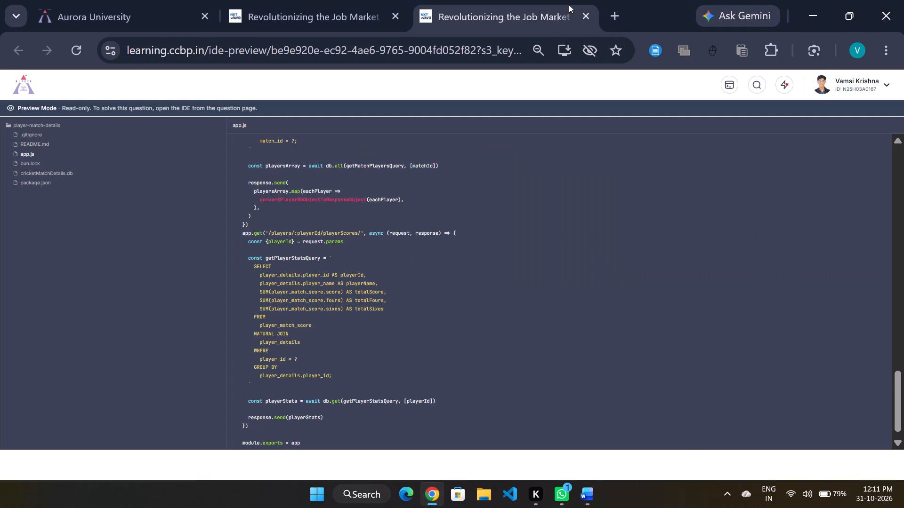
pyautogui.click(586, 22)
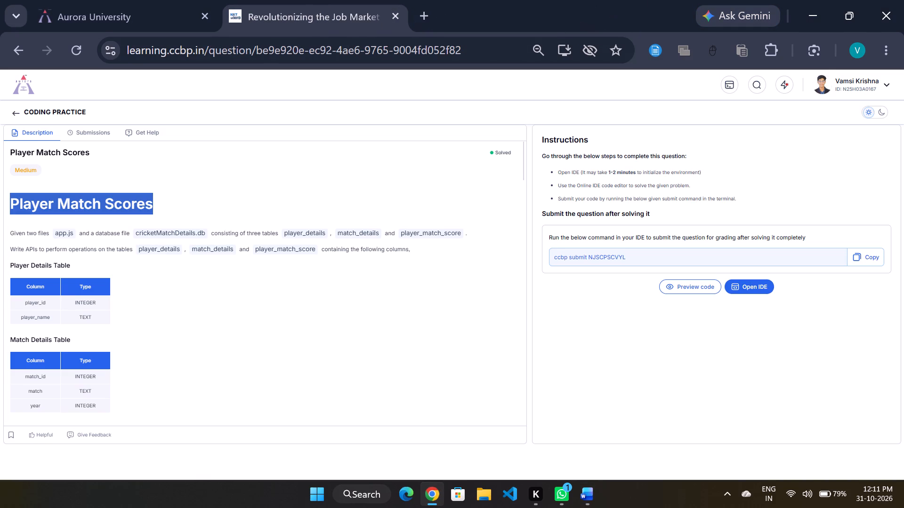
pyautogui.click(17, 56)
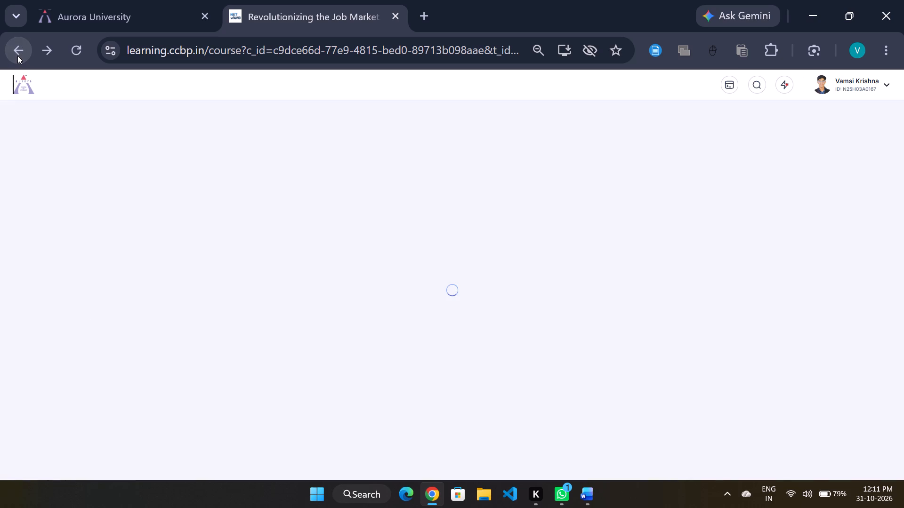
pyautogui.hotkey('ctrl', '+')
pyautogui.hotkey('ctrl', '+')
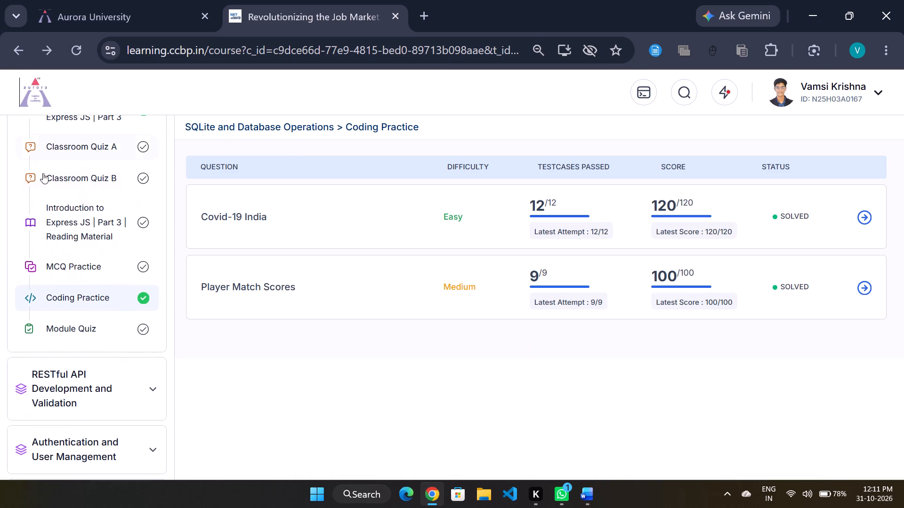
pyautogui.hotkey('ctrl', '-')
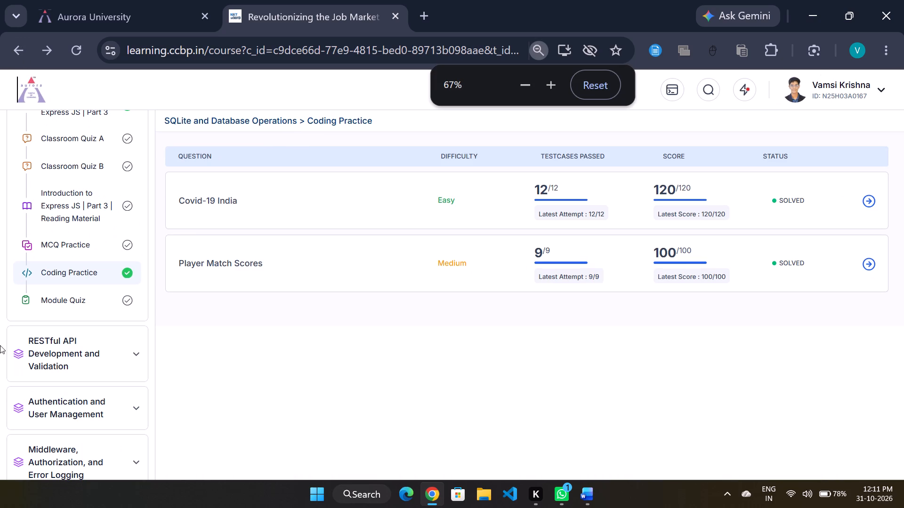
pyautogui.press('Print')
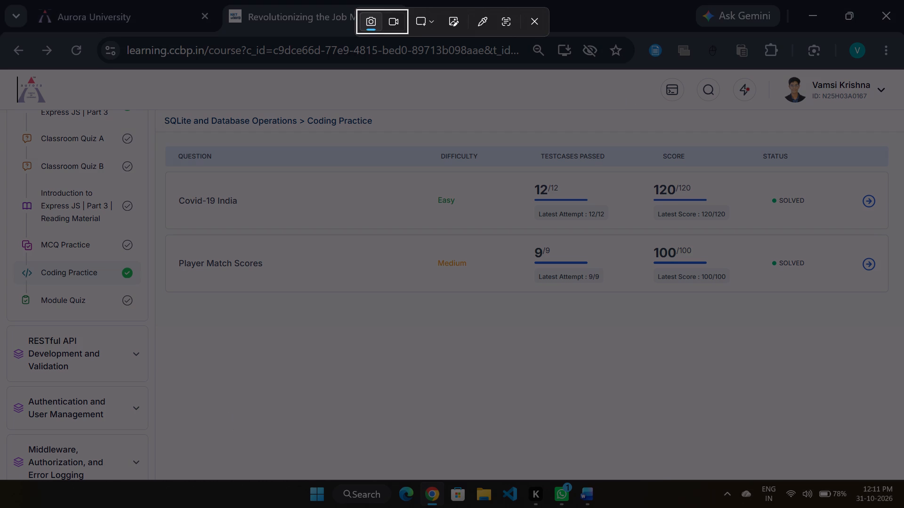
pyautogui.moveTo(2, 69); pyautogui.dragTo(903, 452)
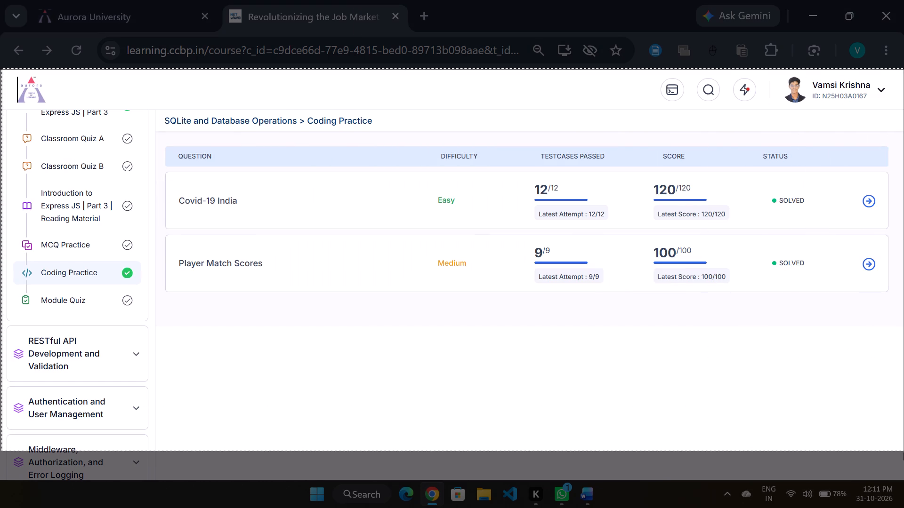
pyautogui.moveTo(903, 452); pyautogui.dragTo(903, 476)
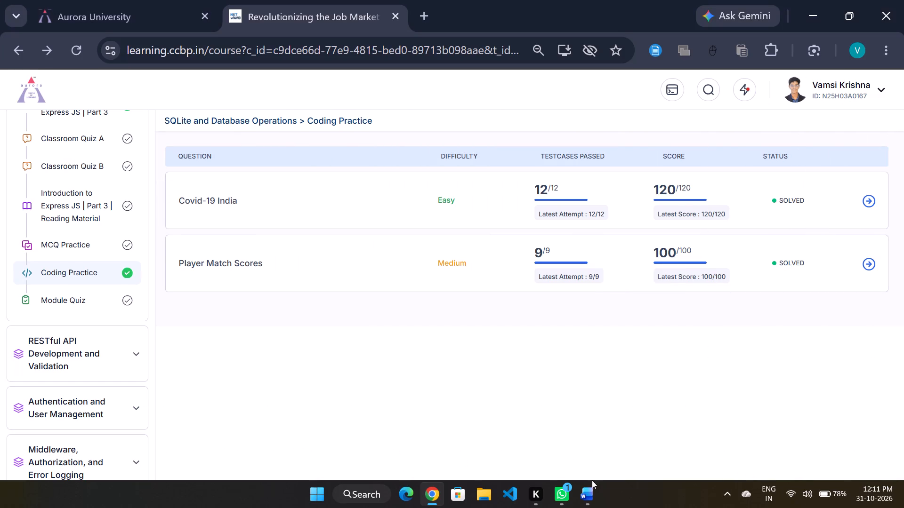
# In Word, paste the Coding Practice results screenshot below the last Player Match Scores image.
pyautogui.click(587, 489)
pyautogui.click(583, 377)
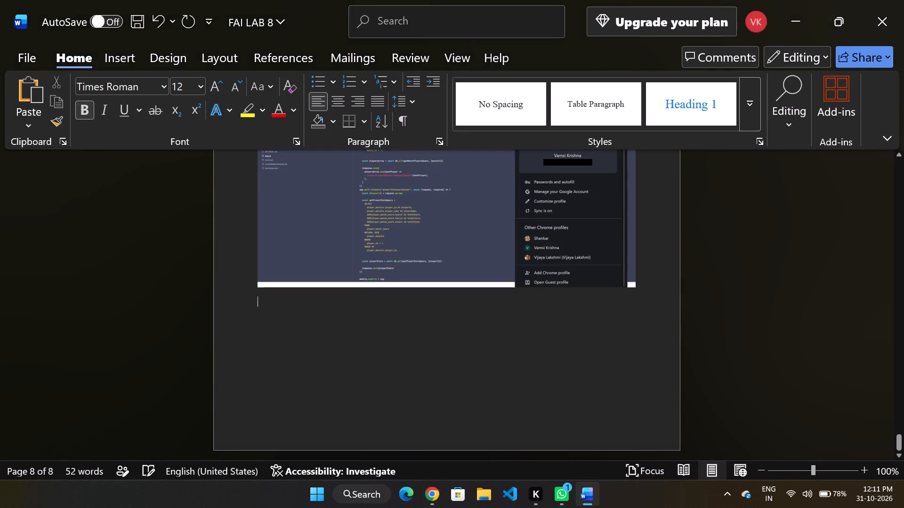
pyautogui.hotkey('ctrl', 'v')
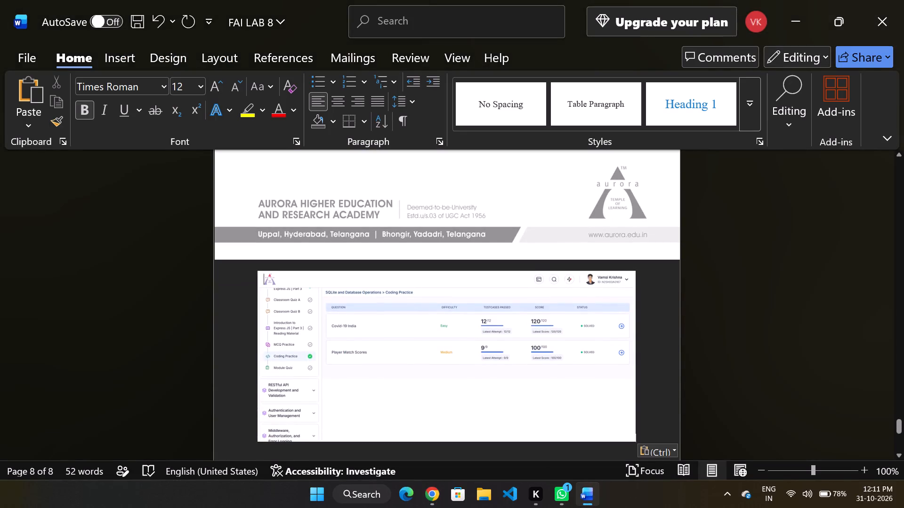
# Place the text cursor on the empty line below the last screenshot before the COVID-19 India section.
pyautogui.scroll(20, 583, 377)
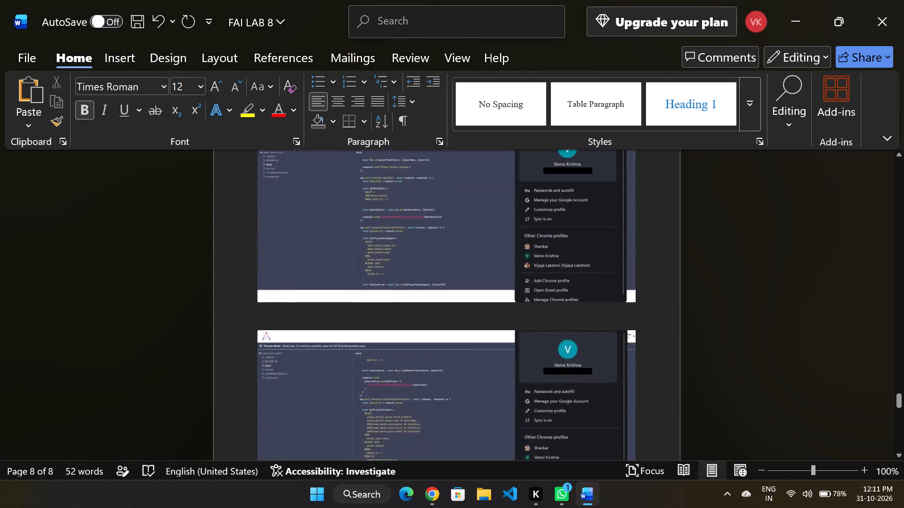
pyautogui.scroll(3, 583, 377)
pyautogui.scroll(20, 583, 377)
pyautogui.scroll(4, 583, 377)
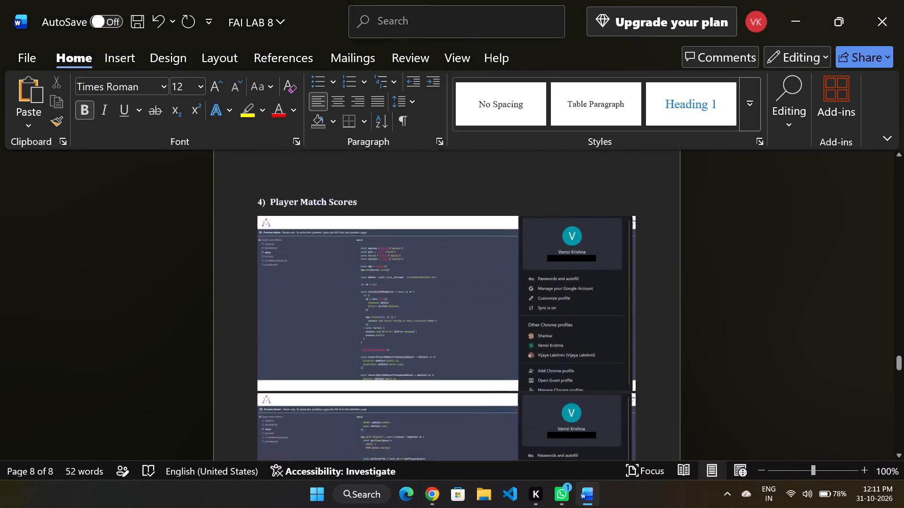
pyautogui.scroll(5, 583, 377)
pyautogui.scroll(18, 583, 377)
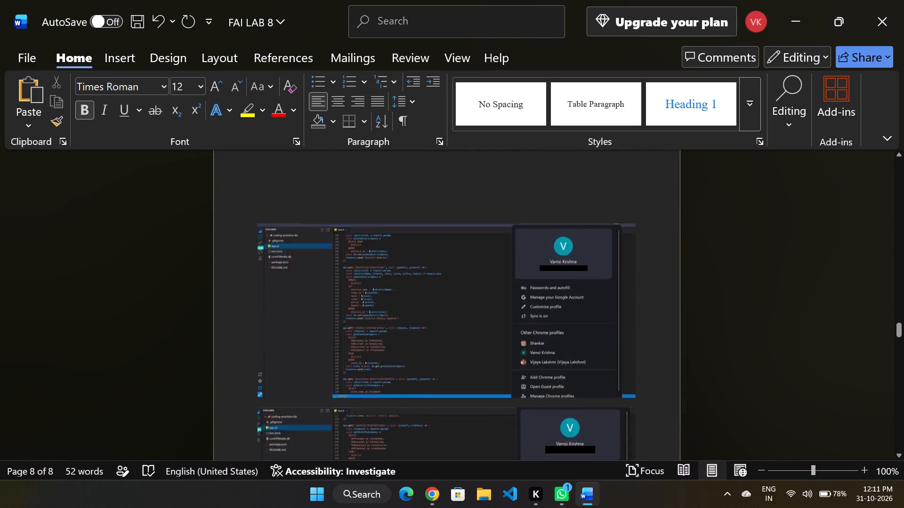
pyautogui.scroll(20, 583, 377)
pyautogui.scroll(9, 583, 377)
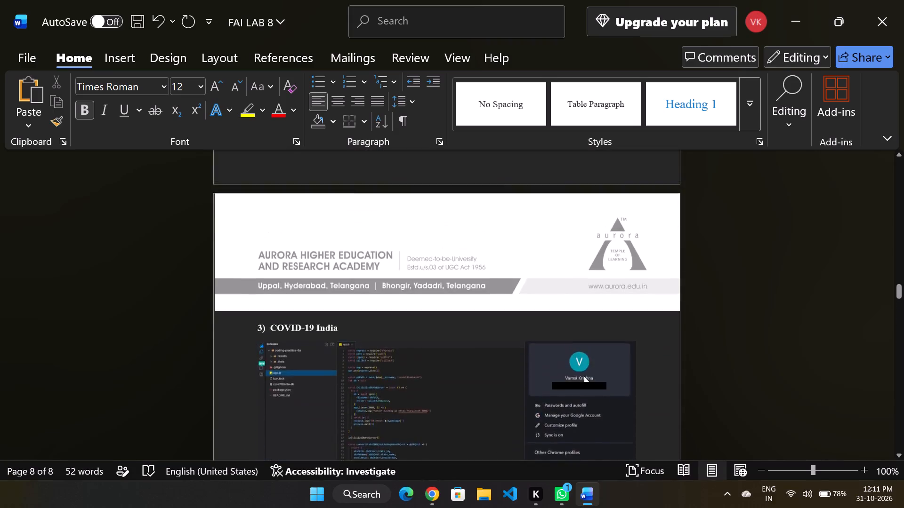
pyautogui.scroll(8, 584, 376)
pyautogui.click(584, 370)
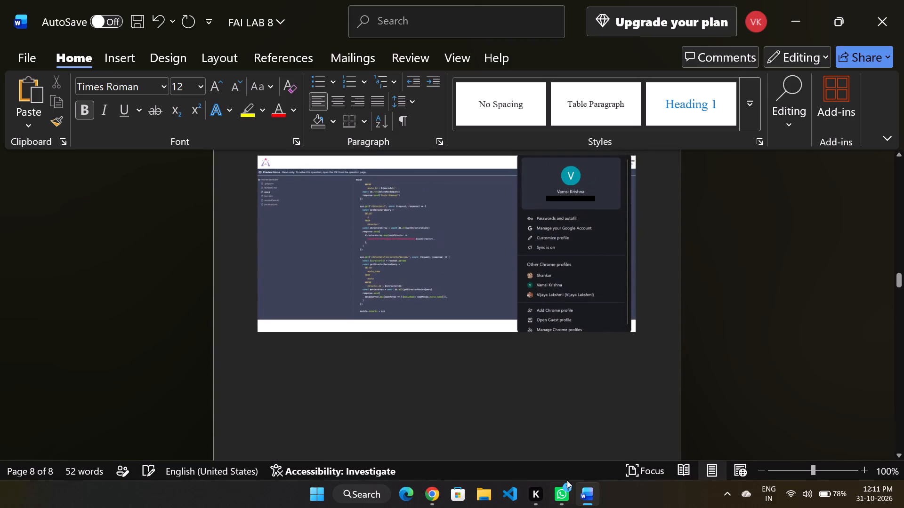
# In Chrome, open the Introduction to Express JS Part 2 Coding Practice and capture the page listing Cricket Team and Movies.
pyautogui.click(434, 491)
pyautogui.scroll(2, 48, 178)
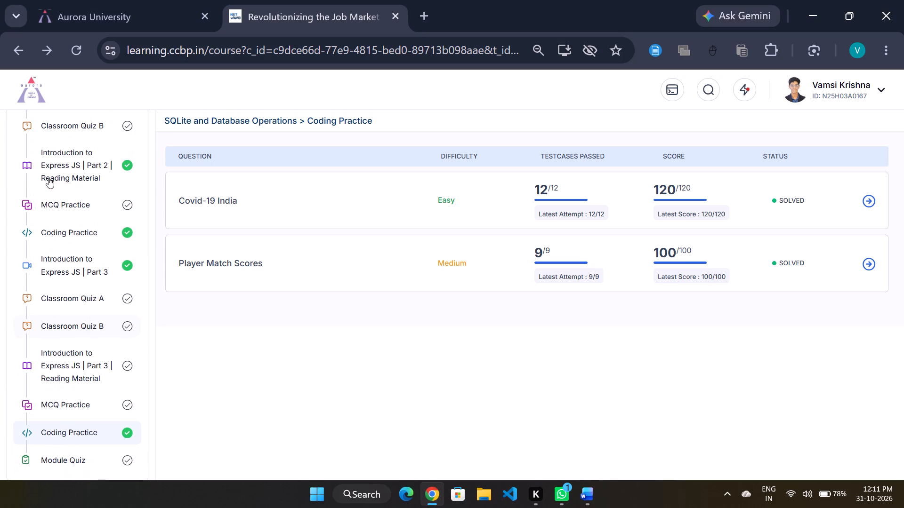
pyautogui.click(81, 235)
pyautogui.press('Print')
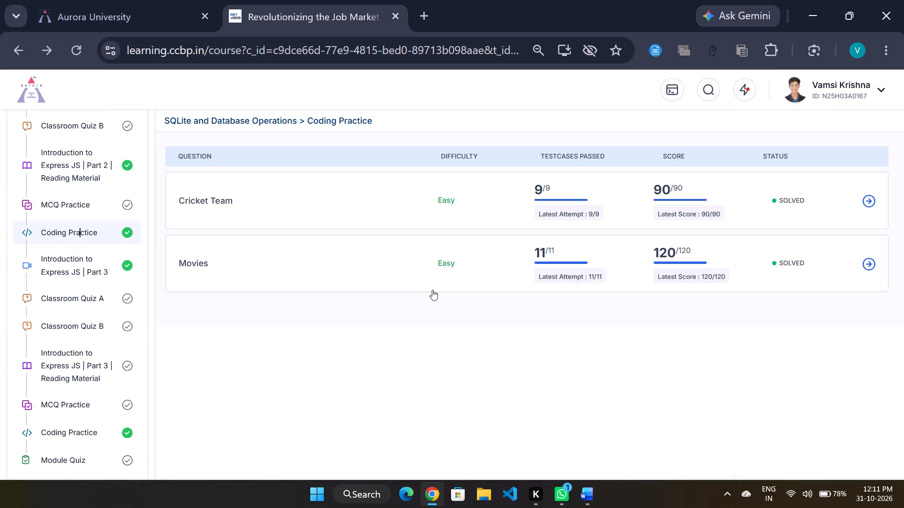
pyautogui.moveTo(10, 70); pyautogui.dragTo(446, 287)
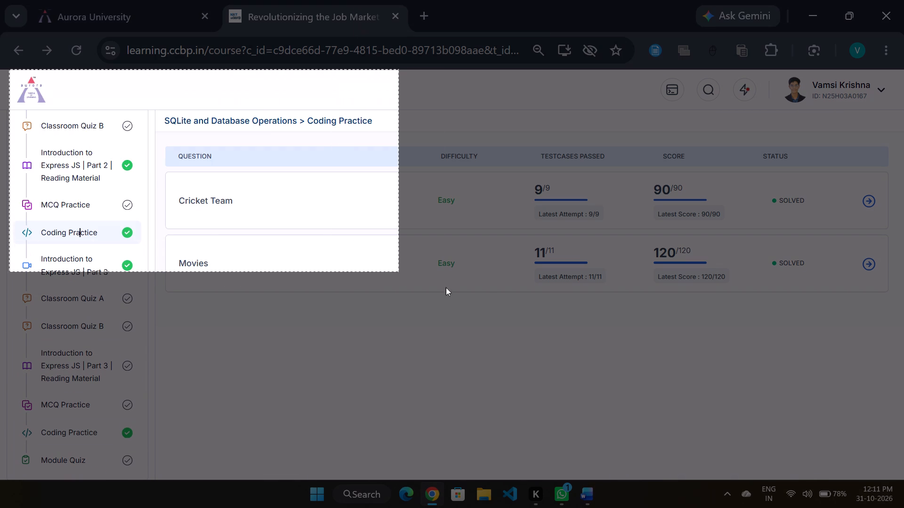
pyautogui.moveTo(446, 287); pyautogui.dragTo(903, 466)
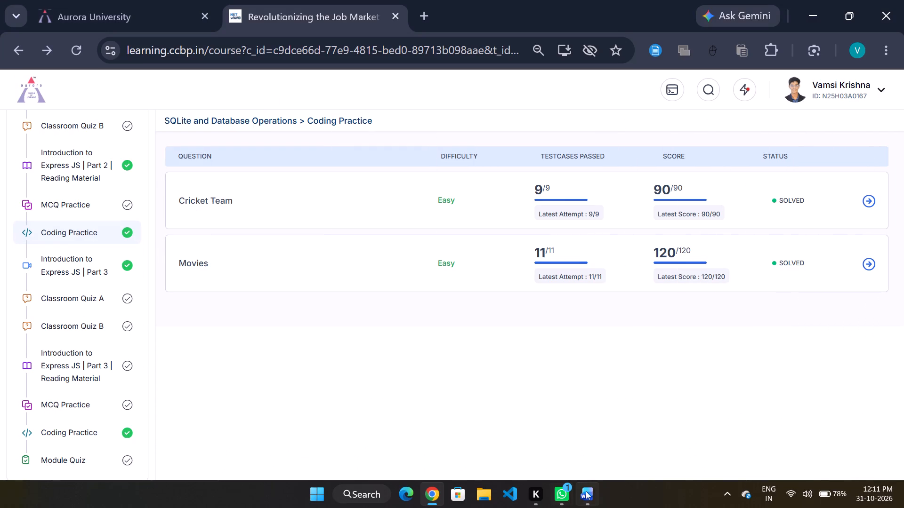
# In Word, paste the Cricket Team and Movies results screenshot at the text cursor, before the COVID-19 India section.
pyautogui.click(593, 493)
pyautogui.hotkey('ctrl', 'v')
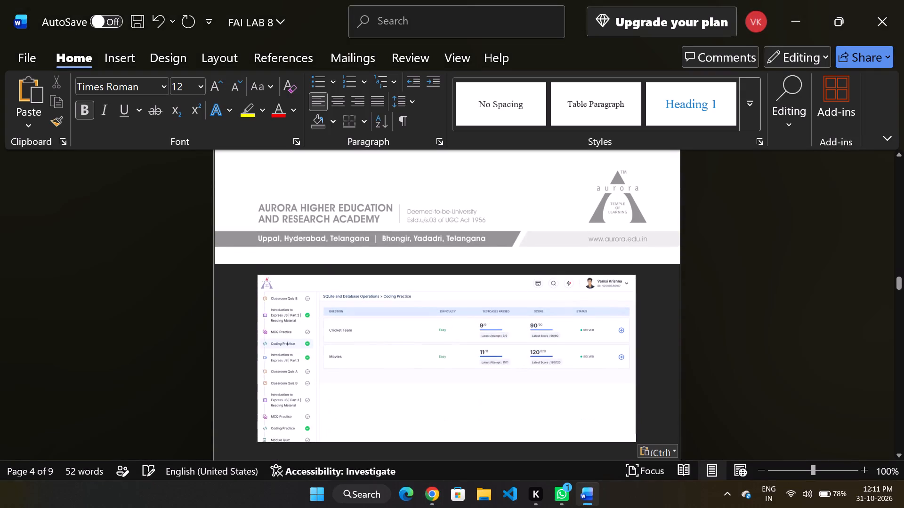
# Review the document around the pasted results screenshot and back up through the earlier sections to the Cricket Team heading and assessment details.
pyautogui.scroll(2, 507, 384)
pyautogui.scroll(-8, 507, 384)
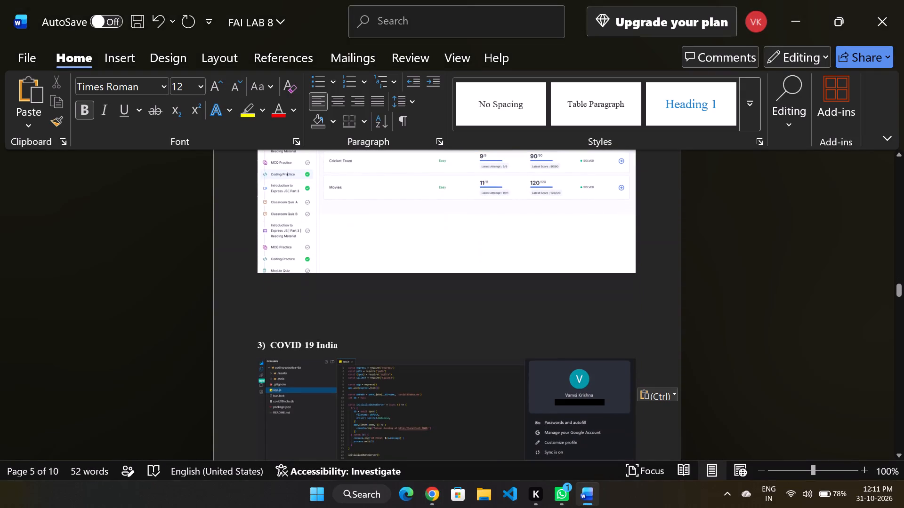
pyautogui.scroll(12, 505, 345)
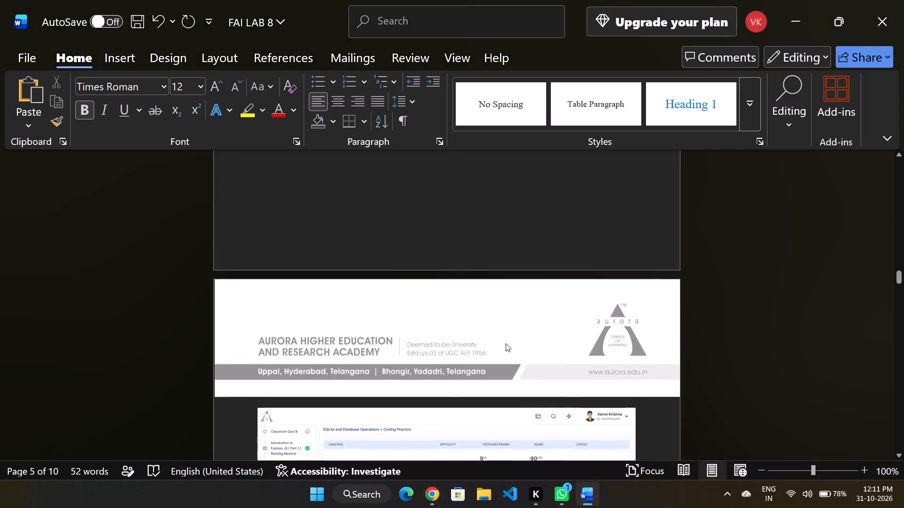
pyautogui.scroll(20, 506, 343)
pyautogui.scroll(7, 506, 343)
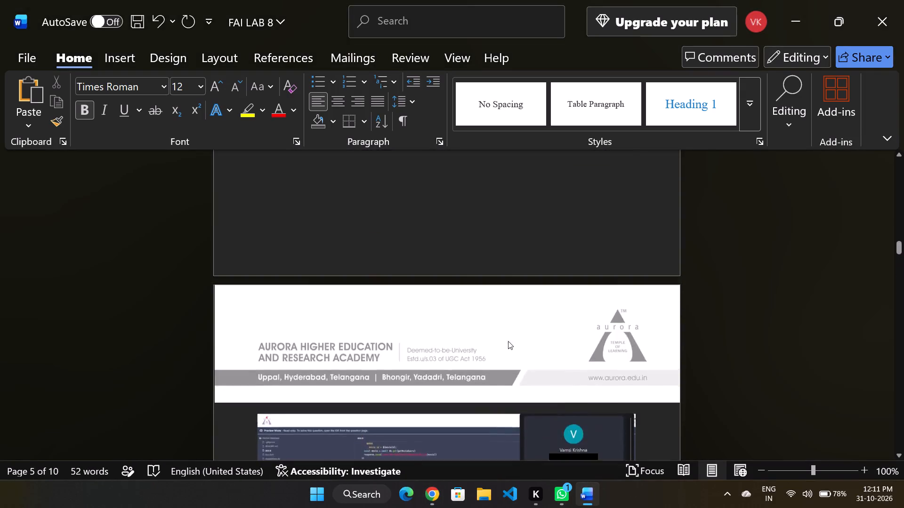
pyautogui.scroll(20, 508, 341)
pyautogui.scroll(7, 508, 341)
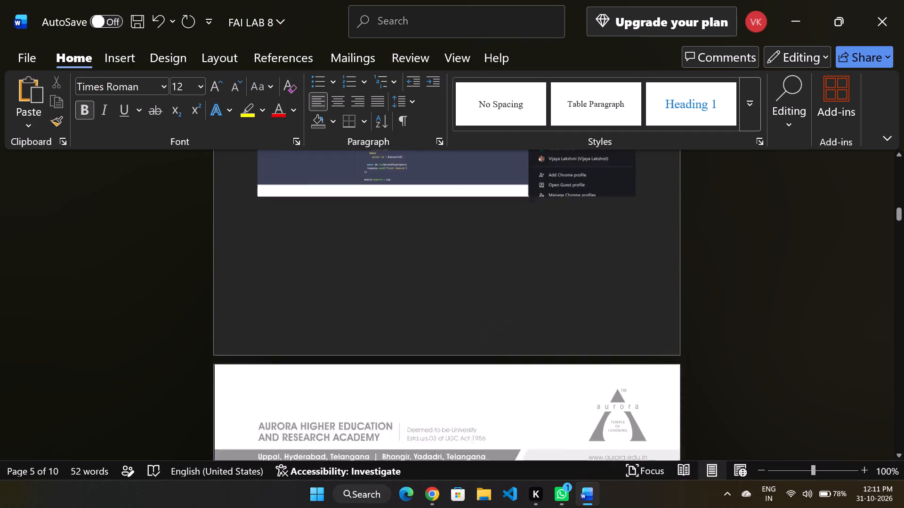
pyautogui.scroll(13, 510, 340)
pyautogui.scroll(10, 512, 340)
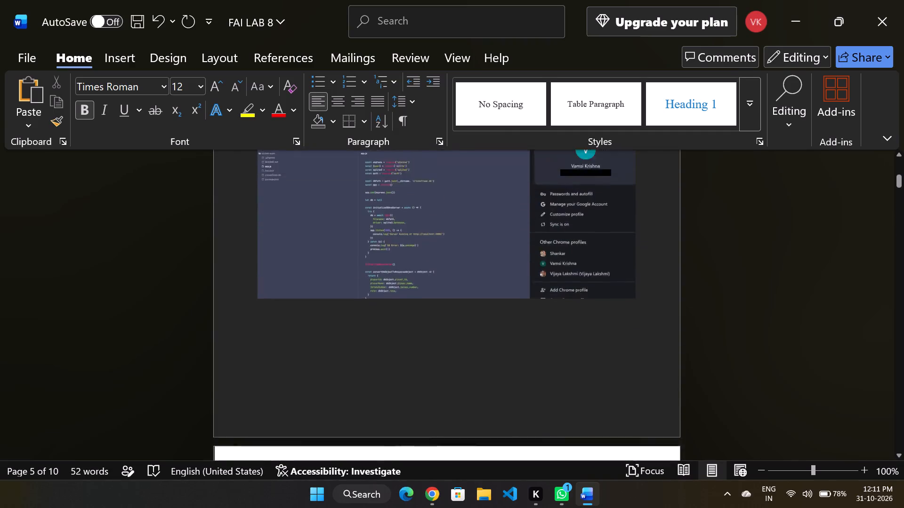
pyautogui.scroll(5, 513, 339)
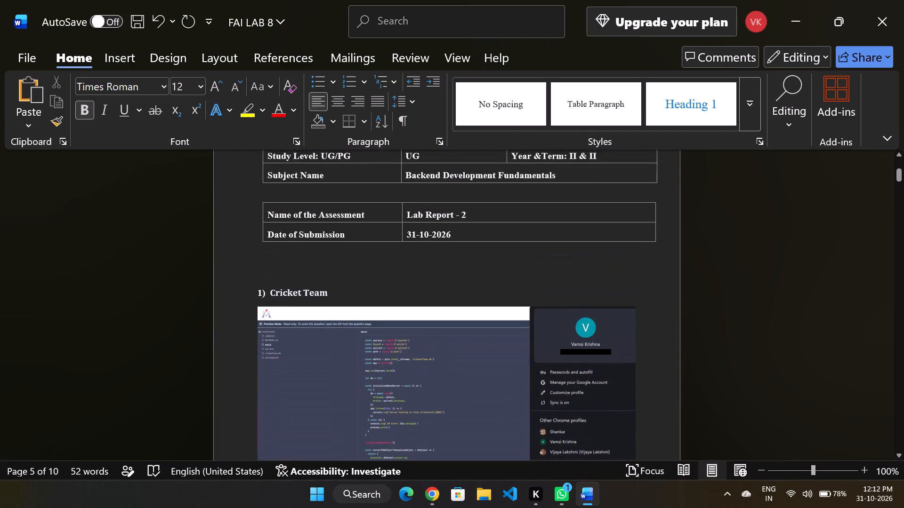
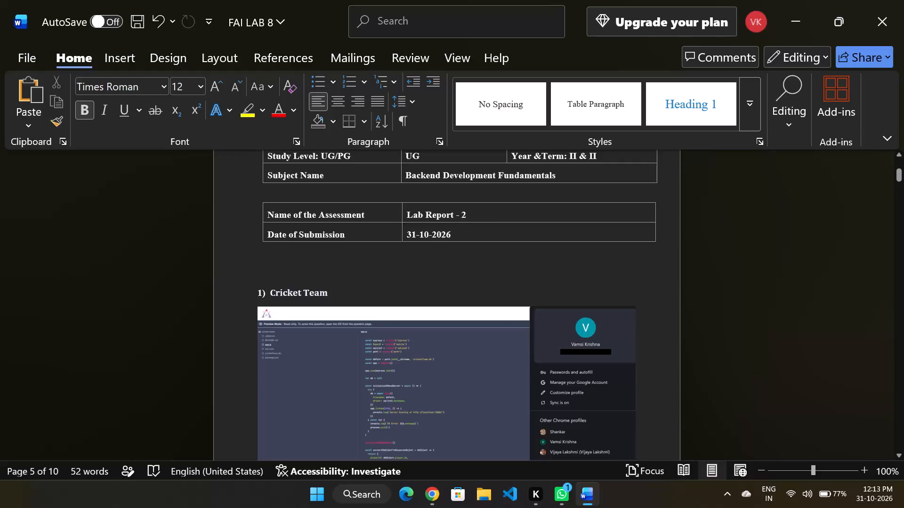
# Review the report from the assessment details through the Cricket Team, Movies, COVID-19 India and Player Match Scores screenshots.
pyautogui.scroll(2, 475, 298)
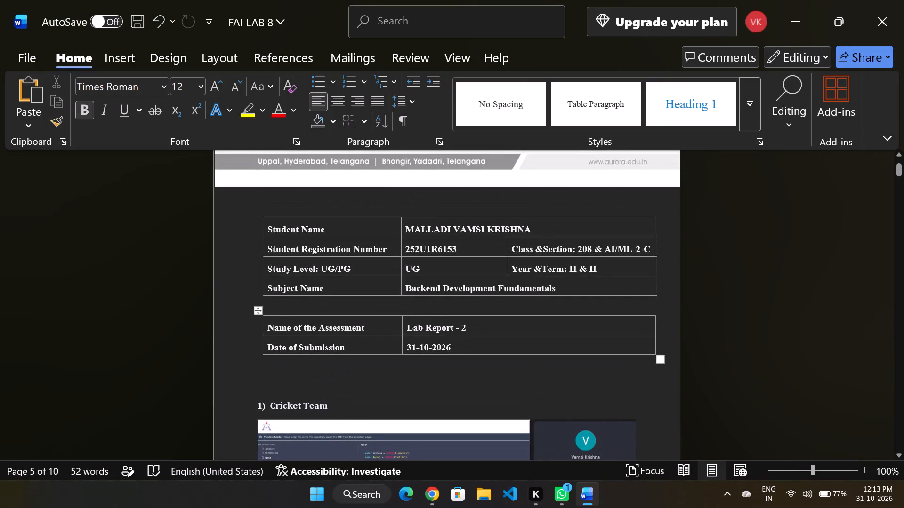
pyautogui.scroll(-8, 482, 340)
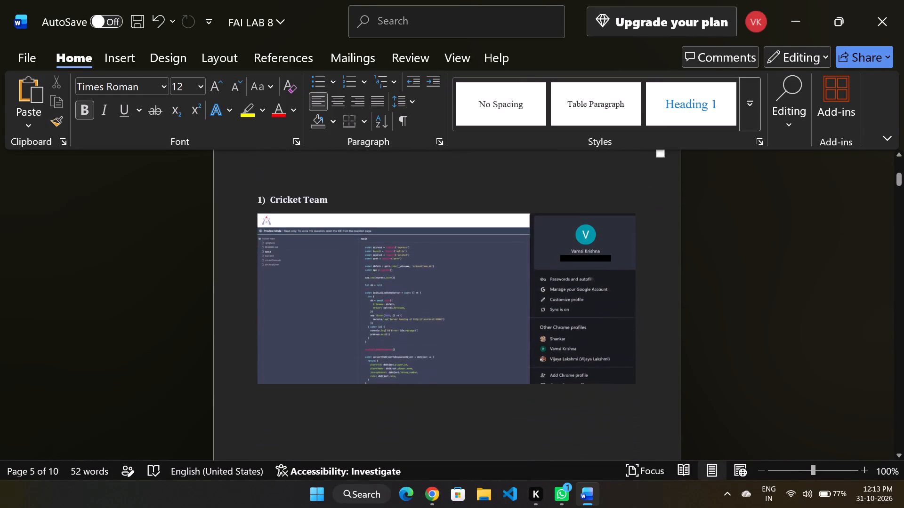
pyautogui.scroll(-14, 482, 340)
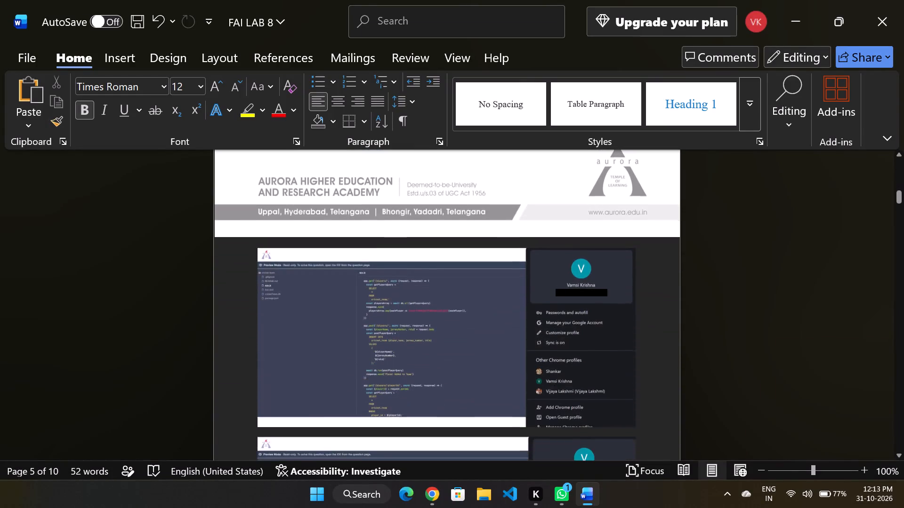
pyautogui.scroll(-16, 482, 336)
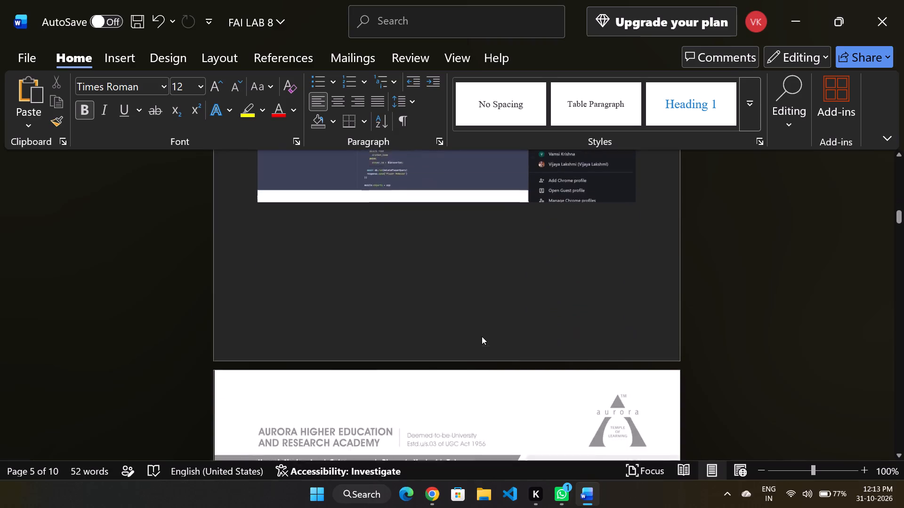
pyautogui.scroll(-20, 482, 336)
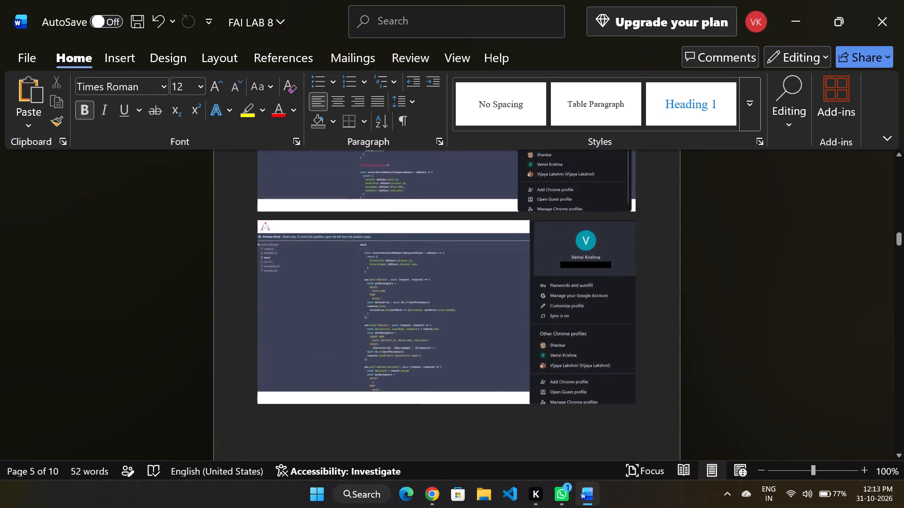
pyautogui.scroll(-20, 482, 336)
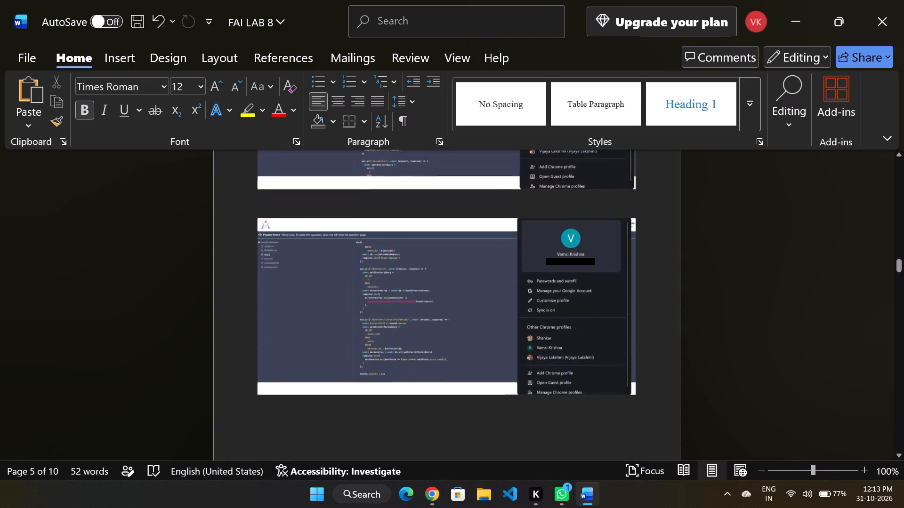
pyautogui.scroll(-20, 482, 336)
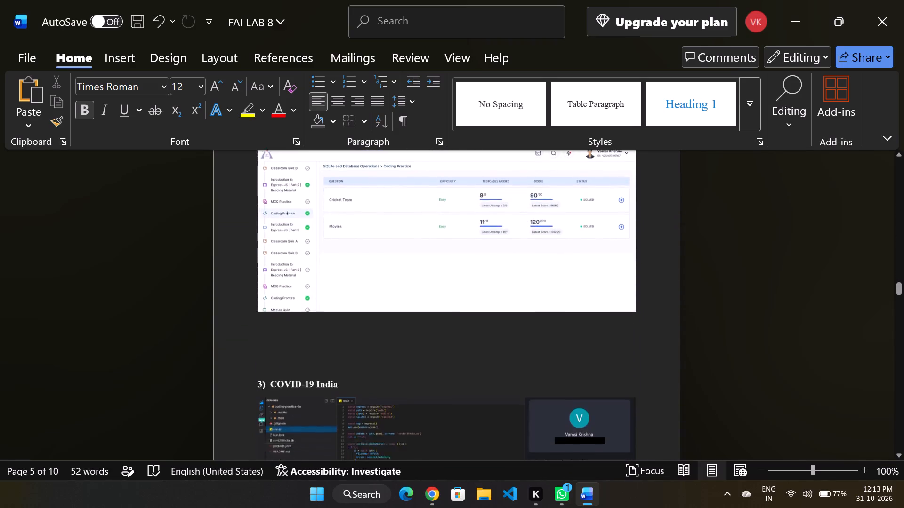
pyautogui.scroll(-18, 482, 337)
pyautogui.scroll(-5, 482, 337)
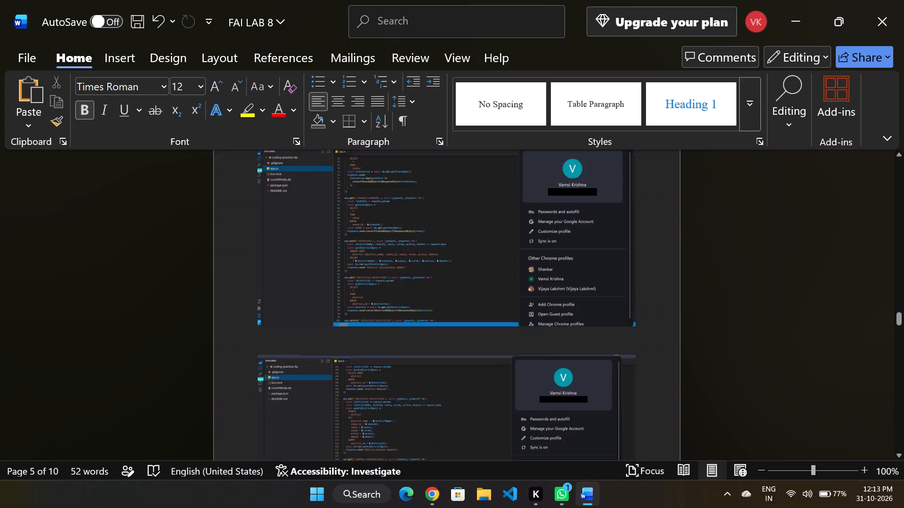
pyautogui.scroll(-18, 482, 337)
pyautogui.scroll(-5, 488, 335)
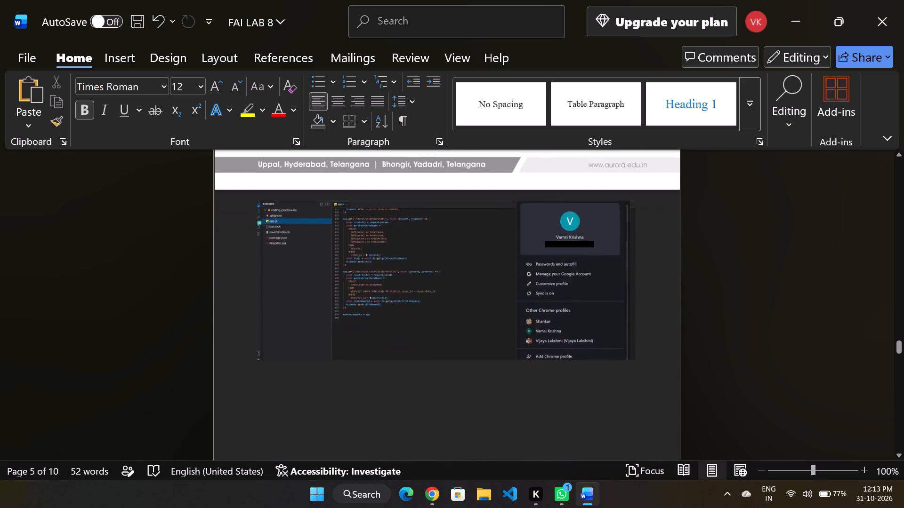
pyautogui.scroll(-20, 488, 335)
pyautogui.scroll(-6, 488, 335)
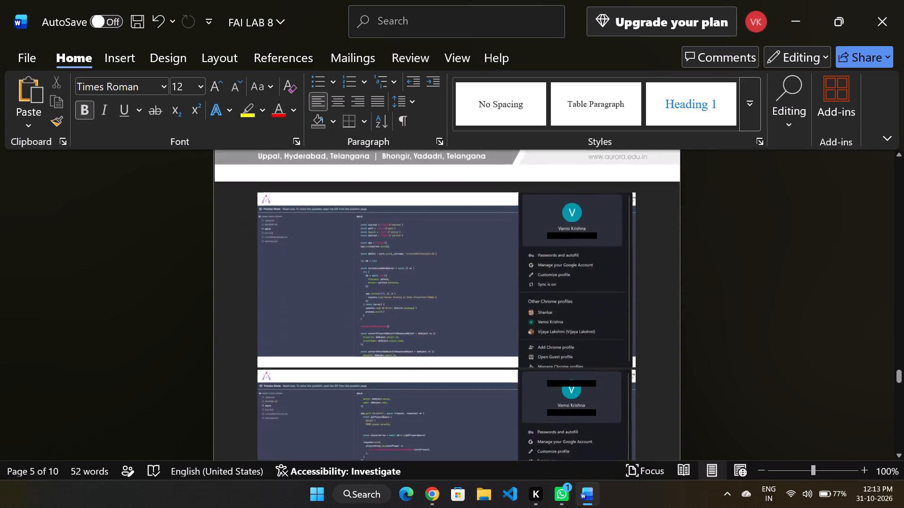
pyautogui.scroll(-4, 488, 335)
# Delete the surplus empty lines between the last COVID-19 India screenshot and the Player Match Scores heading.
pyautogui.scroll(18, 488, 335)
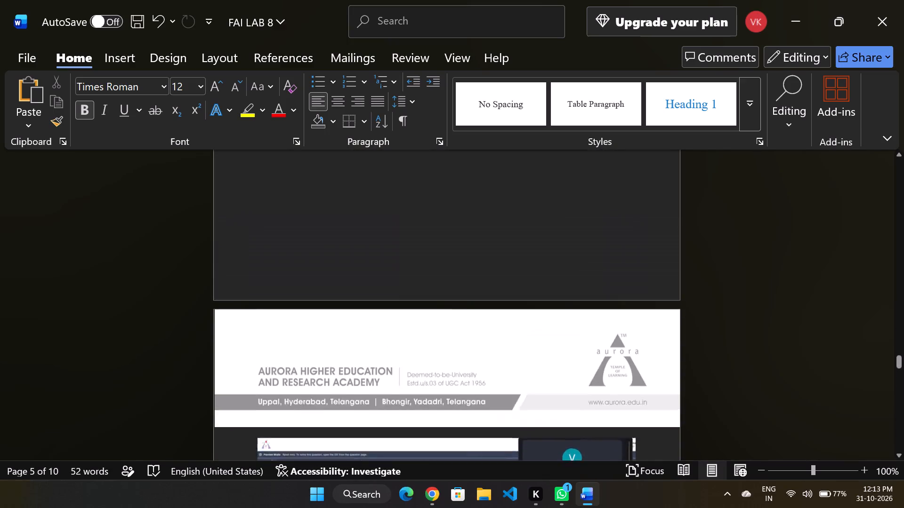
pyautogui.scroll(14, 488, 335)
pyautogui.scroll(-1, 288, 408)
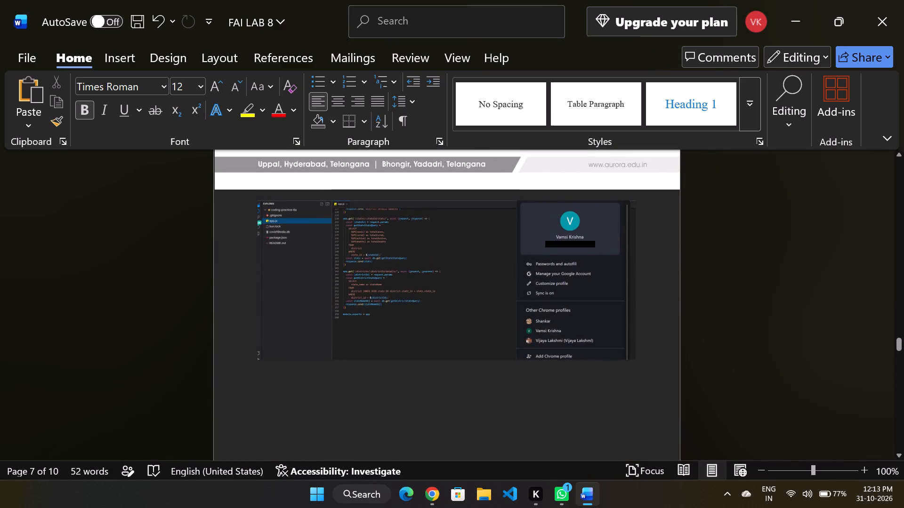
pyautogui.scroll(-6, 288, 408)
pyautogui.click(281, 257)
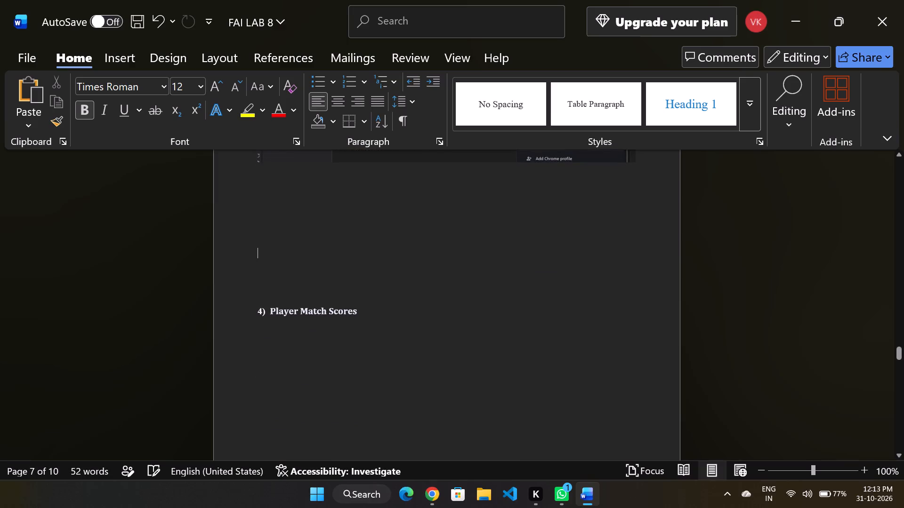
pyautogui.press('BackSpace')
pyautogui.press('BackSpace')
pyautogui.press('BackSpace')
pyautogui.press('BackSpace')
pyautogui.press('BackSpace')
pyautogui.press('BackSpace')
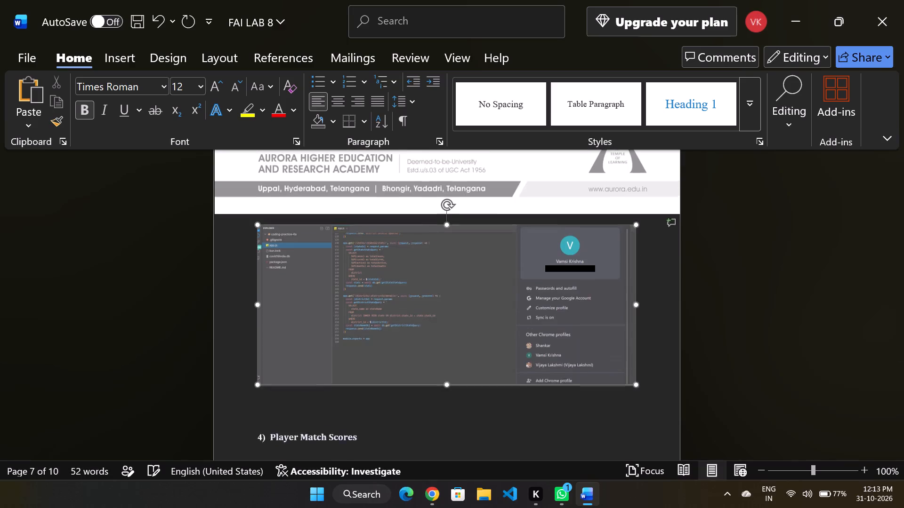
pyautogui.click(404, 418)
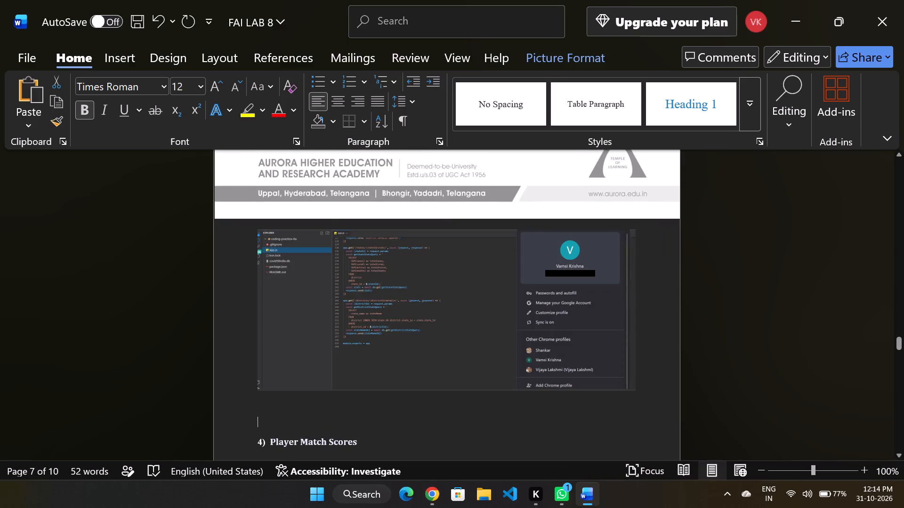
# Move the first Player Match Scores app.js screenshot from the top of the following page to a new line directly beneath its heading.
pyautogui.scroll(-17, 429, 417)
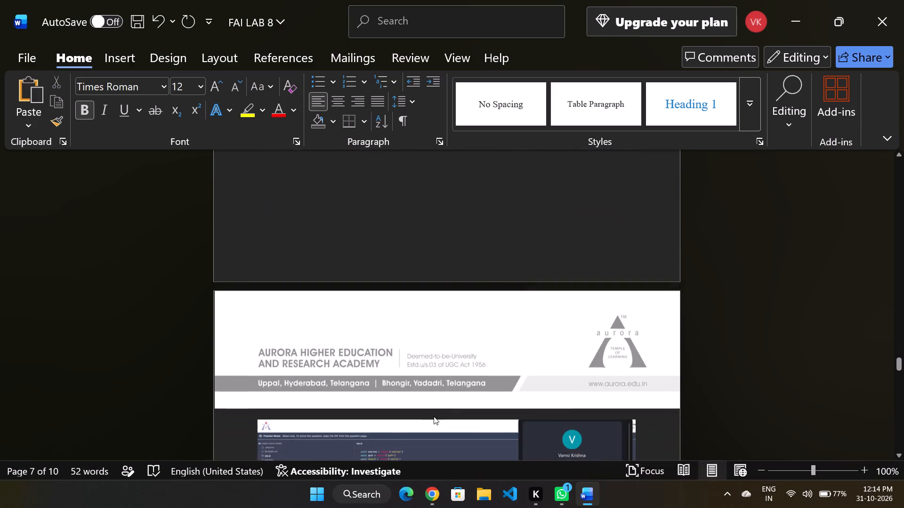
pyautogui.scroll(-3, 434, 416)
pyautogui.click(249, 351)
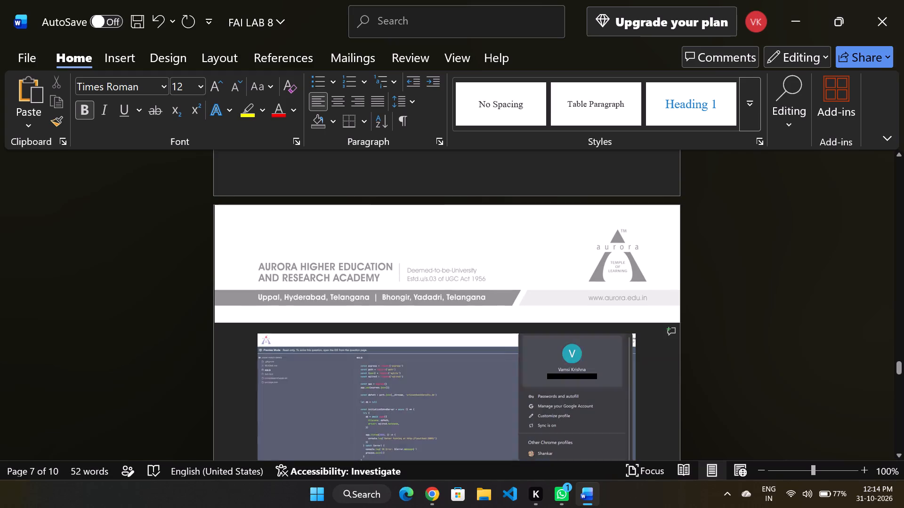
pyautogui.hotkey('ctrl', 'x')
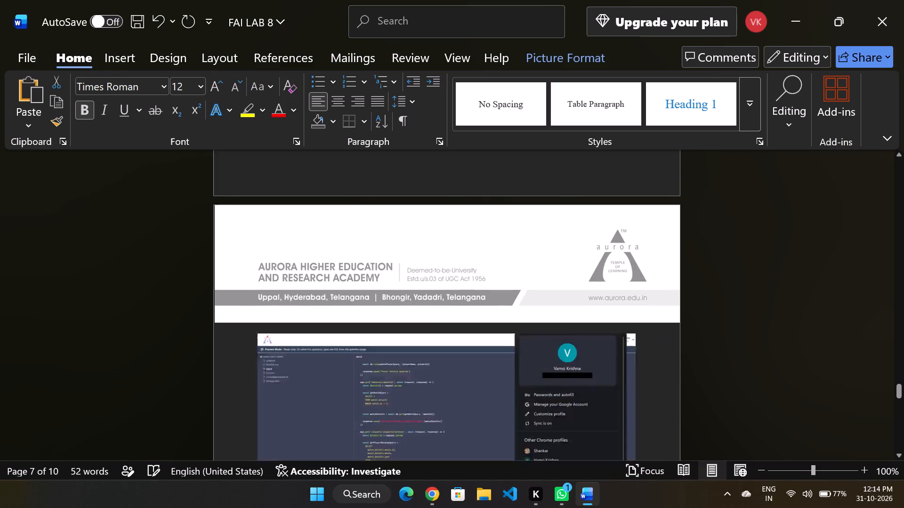
pyautogui.scroll(2, 348, 332)
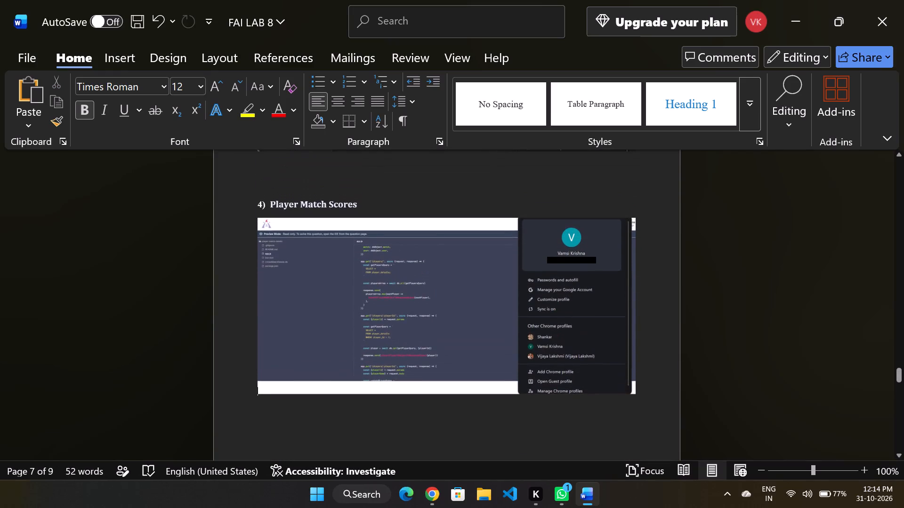
pyautogui.click(401, 207)
pyautogui.press('Return')
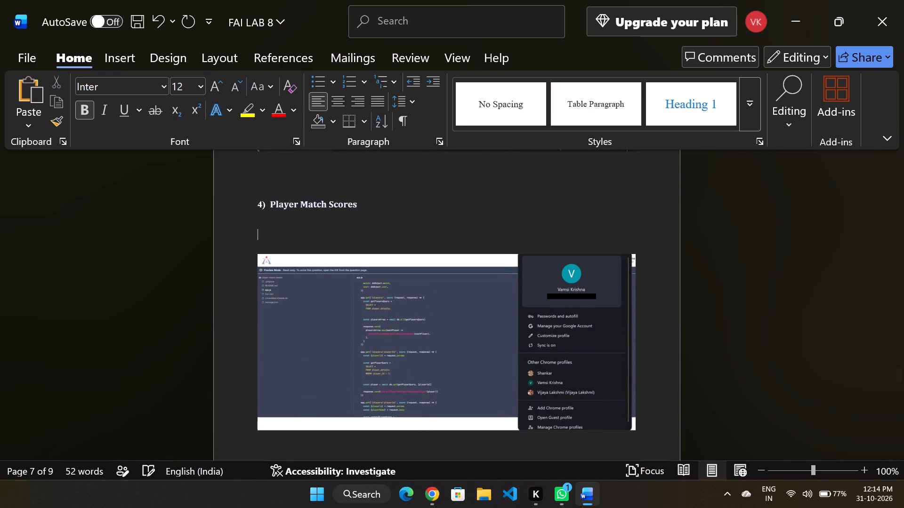
pyautogui.hotkey('ctrl', 'v')
pyautogui.scroll(-15, 423, 300)
pyautogui.scroll(-11, 471, 285)
pyautogui.scroll(4, 472, 285)
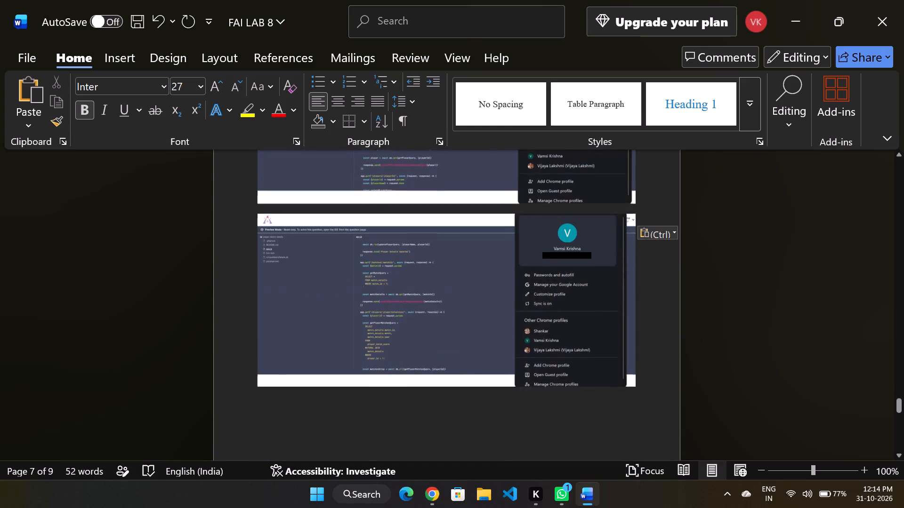
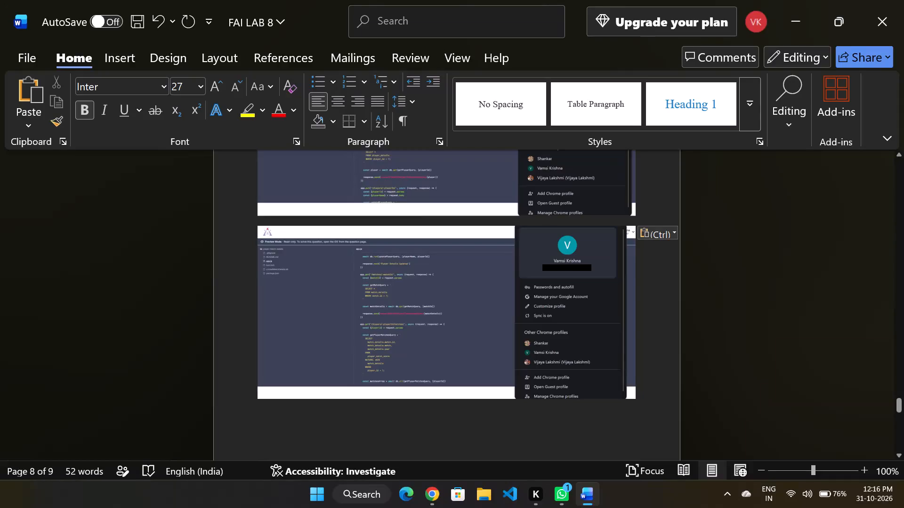
# Check the layout of the last report pages around the Player Match Scores code screenshots and the Coding Practice results screenshot.
pyautogui.scroll(-8, 401, 326)
pyautogui.scroll(5, 401, 325)
pyautogui.scroll(-19, 401, 325)
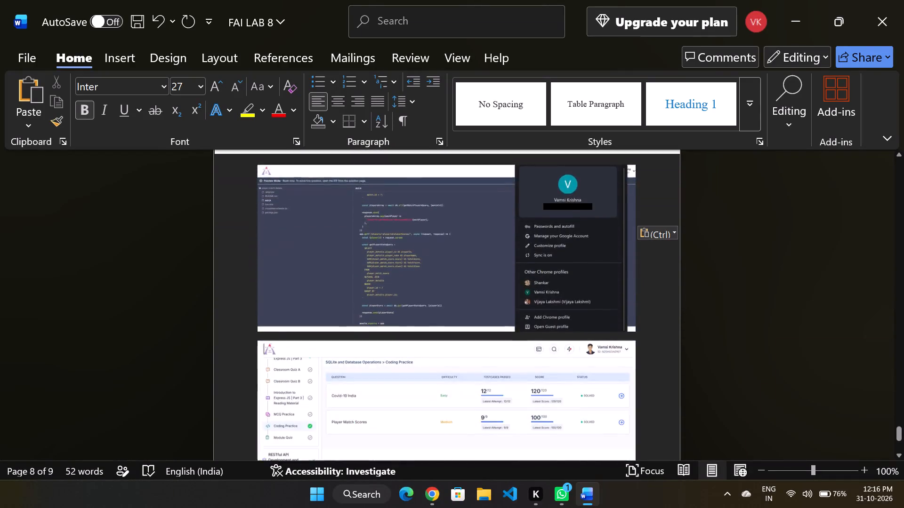
pyautogui.scroll(-5, 401, 325)
pyautogui.scroll(16, 401, 325)
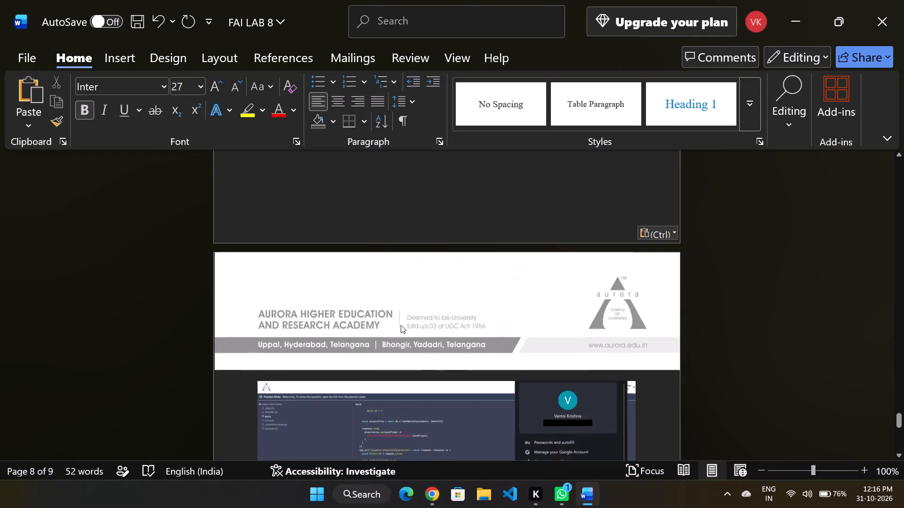
pyautogui.scroll(7, 401, 325)
pyautogui.scroll(20, 401, 325)
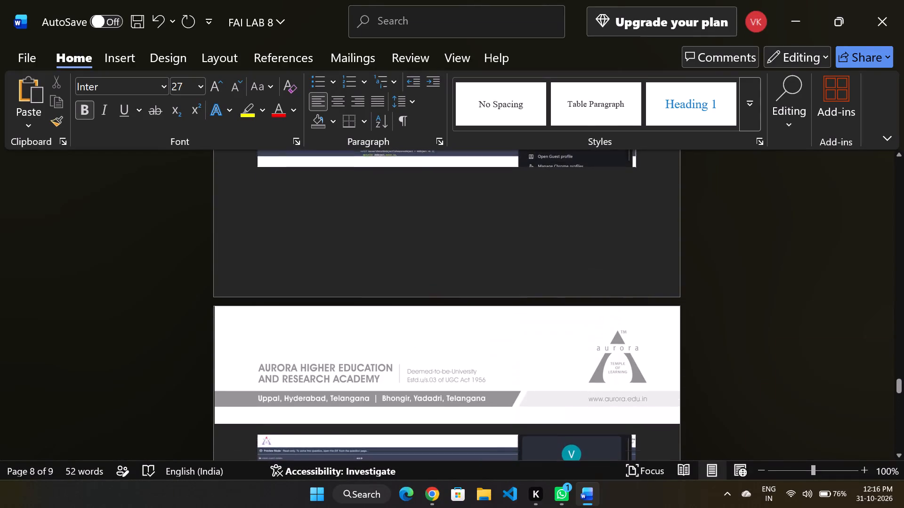
pyautogui.scroll(3, 401, 325)
# Start exporting the report as a PDF and choose the Attachments folder inside Documents as the save location.
pyautogui.click(24, 44)
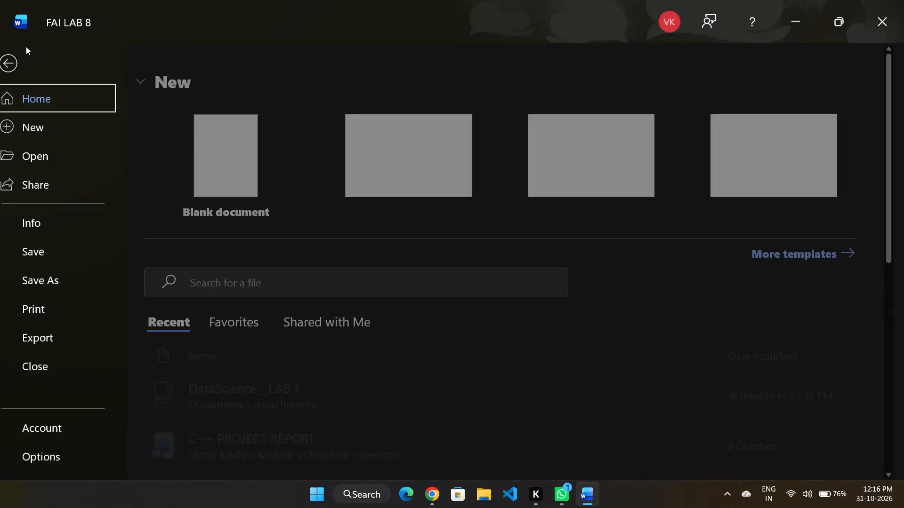
pyautogui.click(81, 337)
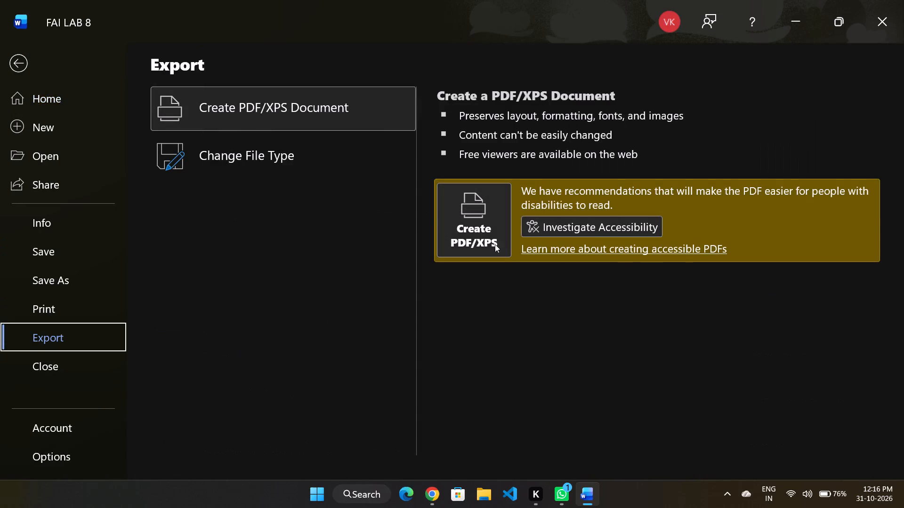
pyautogui.click(487, 239)
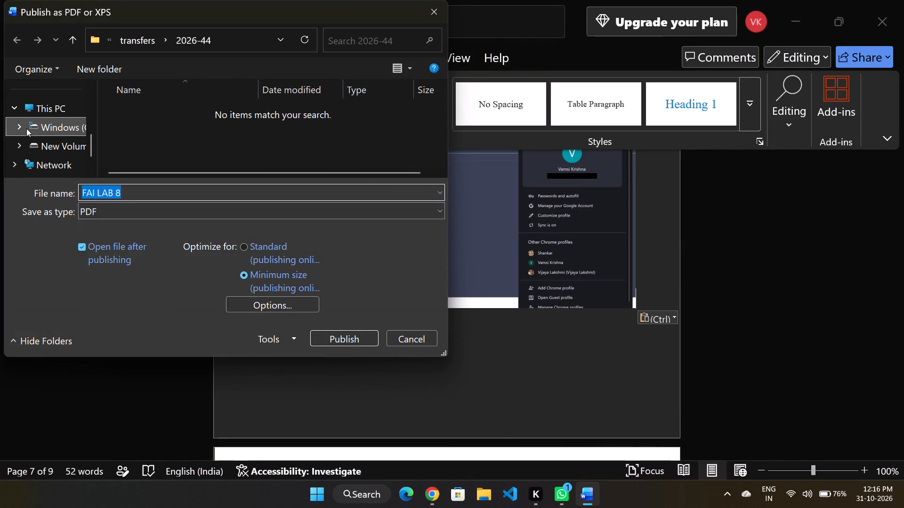
pyautogui.scroll(2, 26, 128)
pyautogui.scroll(-1, 50, 159)
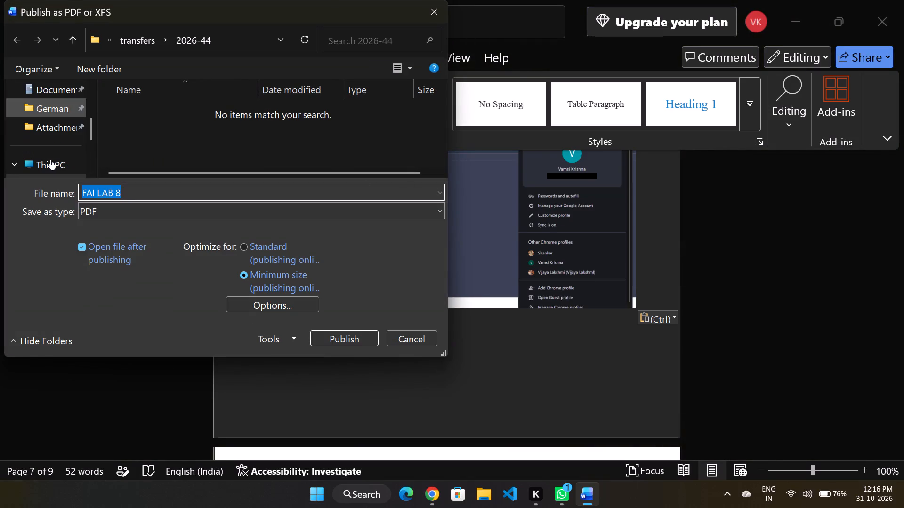
pyautogui.click(67, 123)
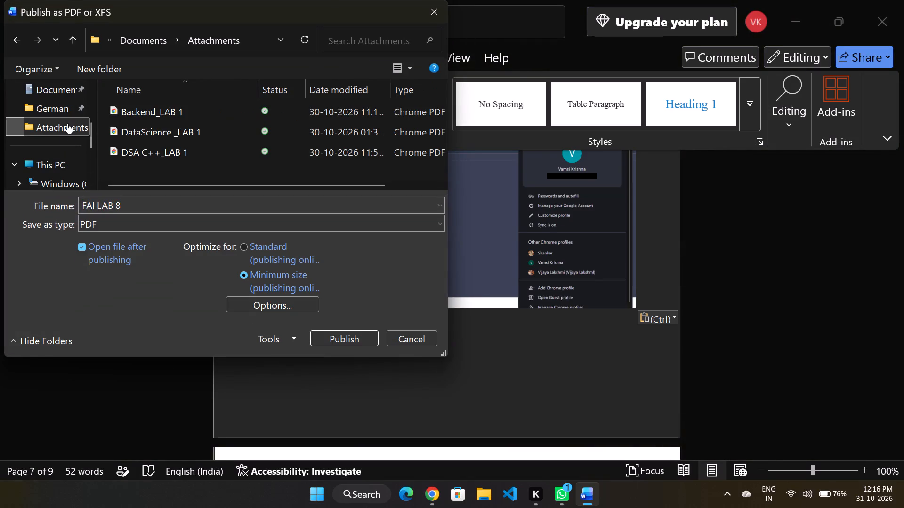
# Name the PDF Backend_LAB 2, basing it on the existing Backend_LAB 1 file name.
pyautogui.click(150, 207)
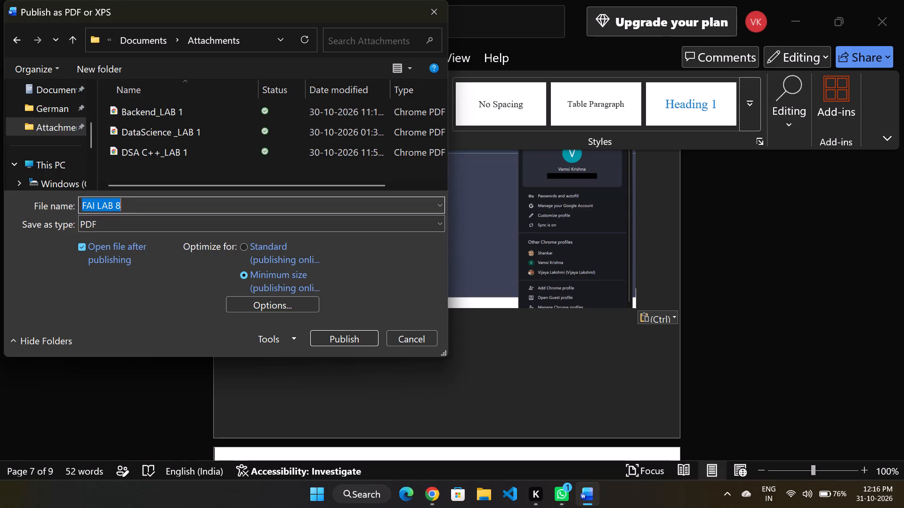
pyautogui.press('BackSpace')
pyautogui.press('b')
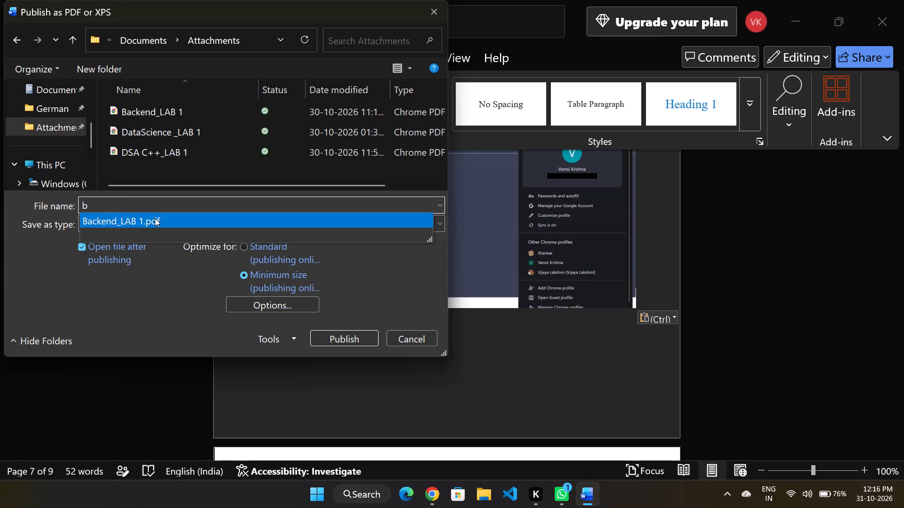
pyautogui.click(155, 219)
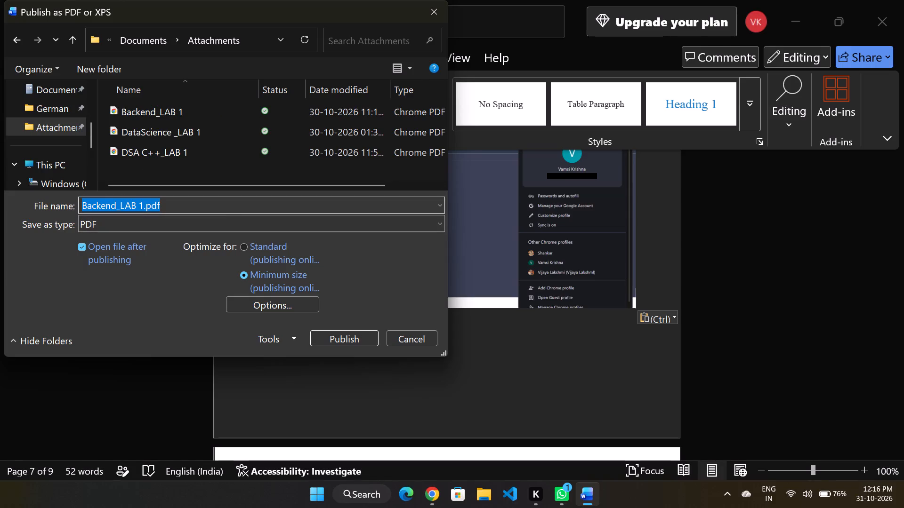
pyautogui.click(242, 211)
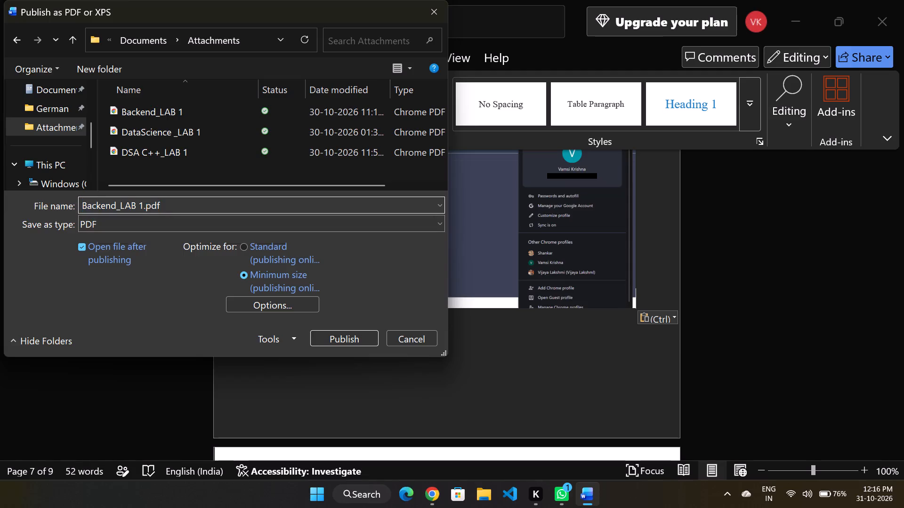
pyautogui.press('BackSpace')
pyautogui.press('BackSpace')
pyautogui.press('BackSpace')
pyautogui.press('BackSpace')
pyautogui.press('BackSpace')
pyautogui.press('2')
# Publish the report as the Backend_LAB 2 PDF and close the copy that opens in Chrome.
pyautogui.click(350, 341)
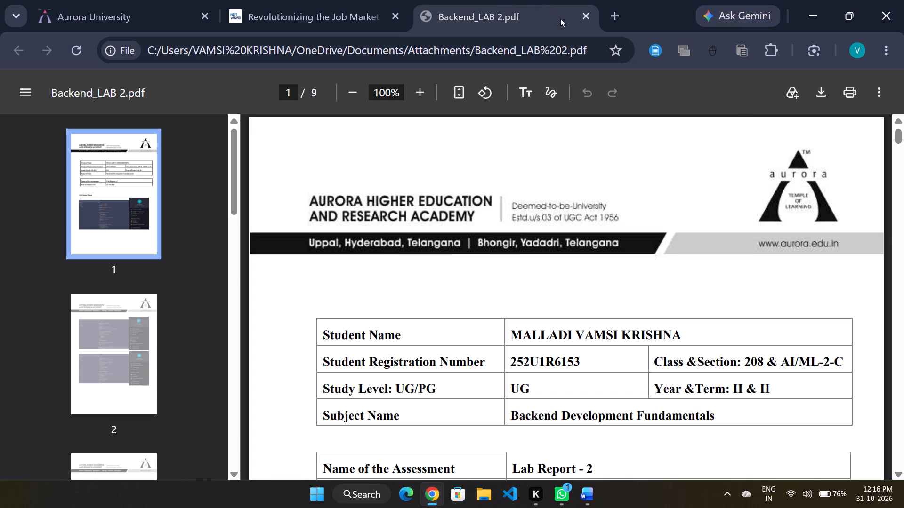